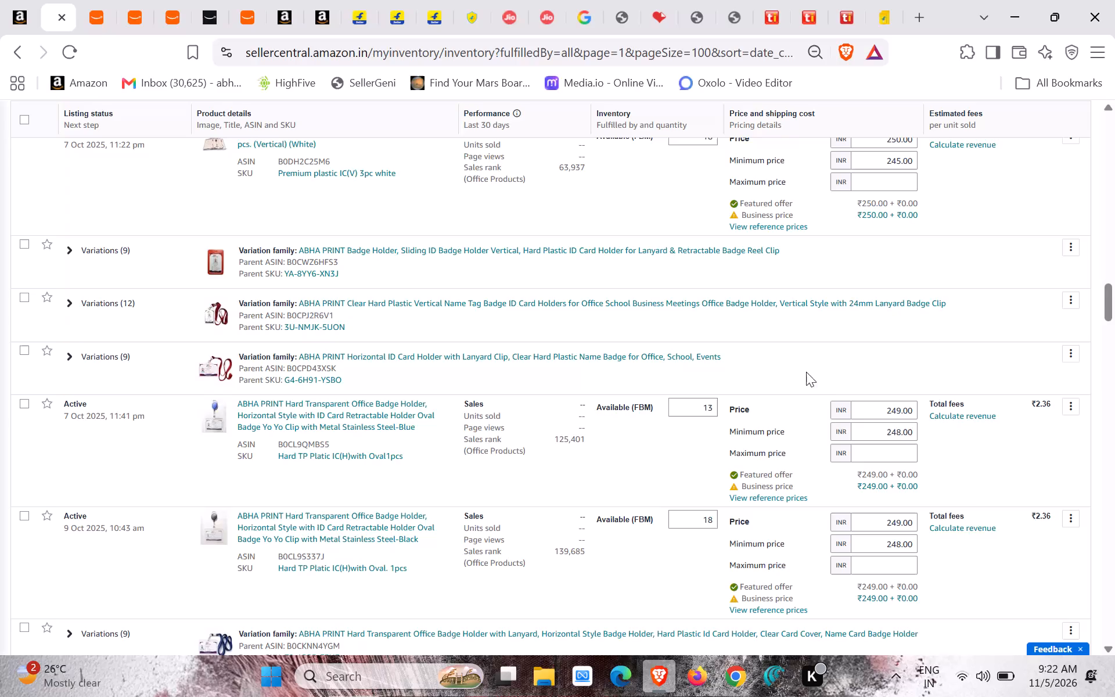
Open Manage Orders and review the unshipped Easy Ship orders, including their products, quantities and ship-by dates.
scroll(262, 345, up, 5)
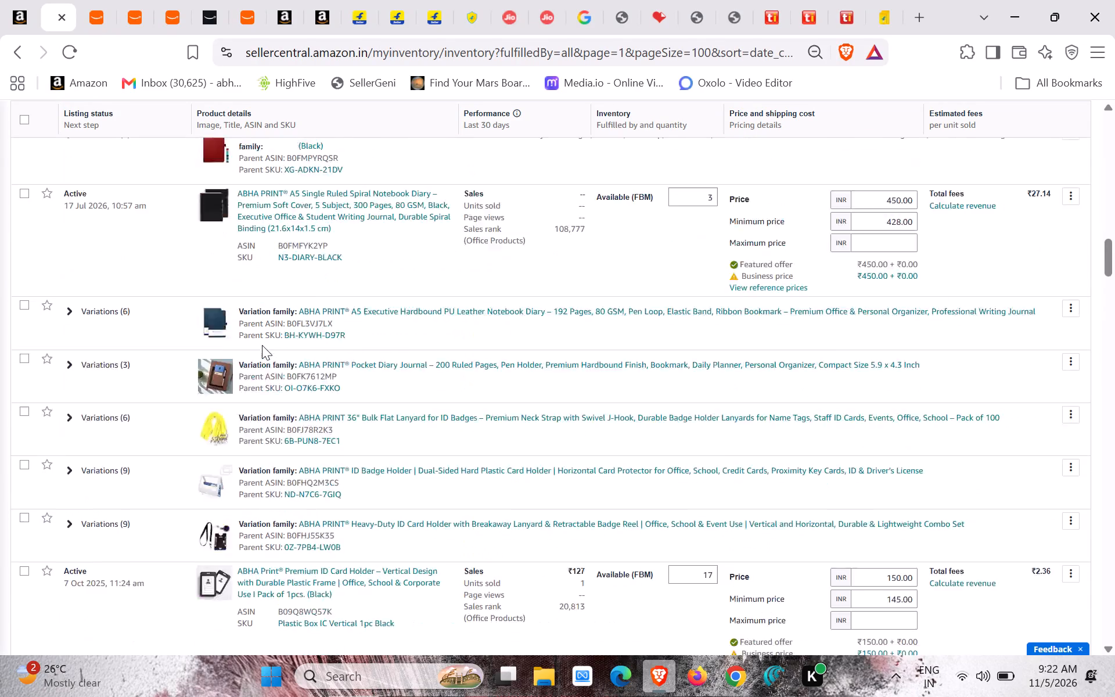
scroll(262, 345, up, 7)
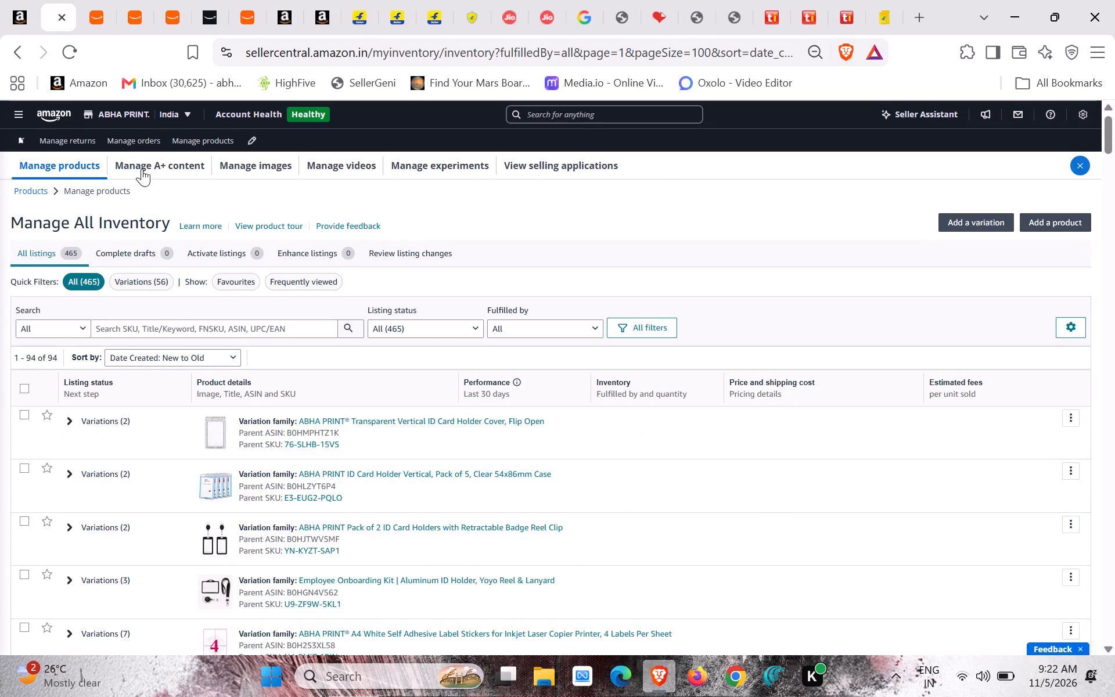
click(125, 135)
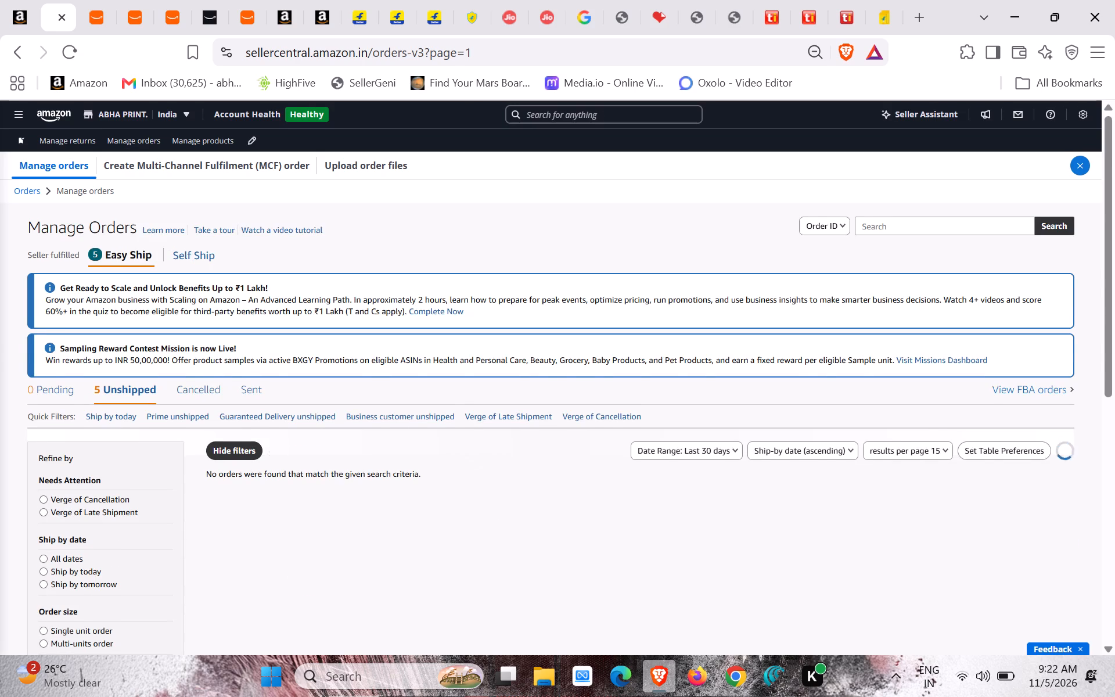
scroll(499, 520, down, 4)
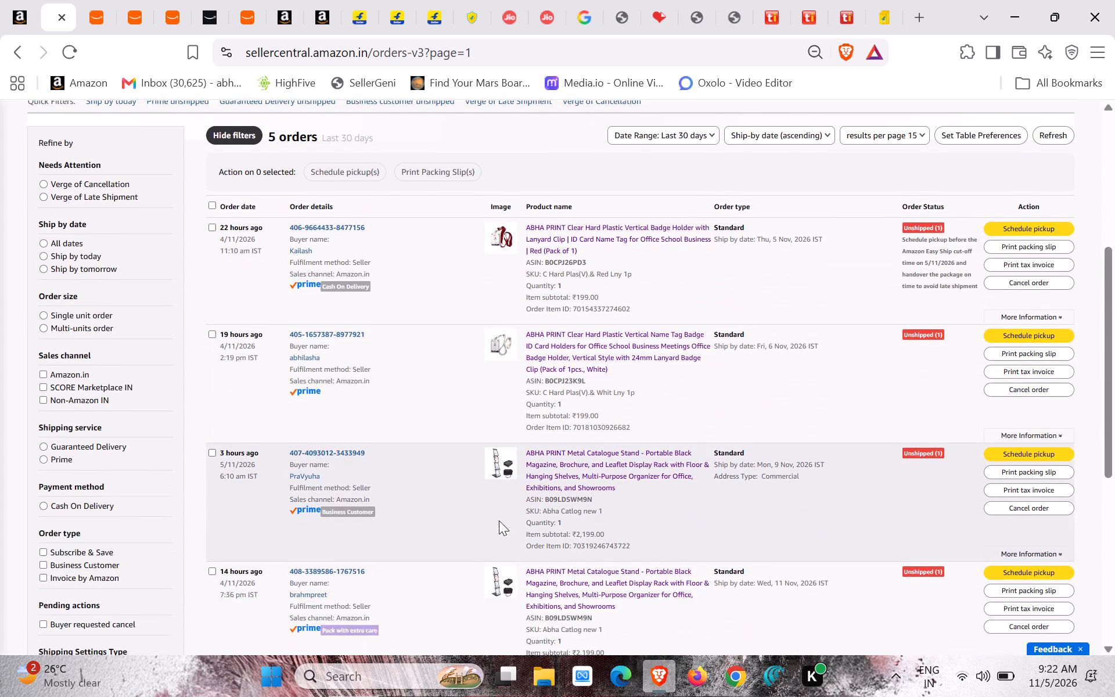
scroll(499, 520, down, 4)
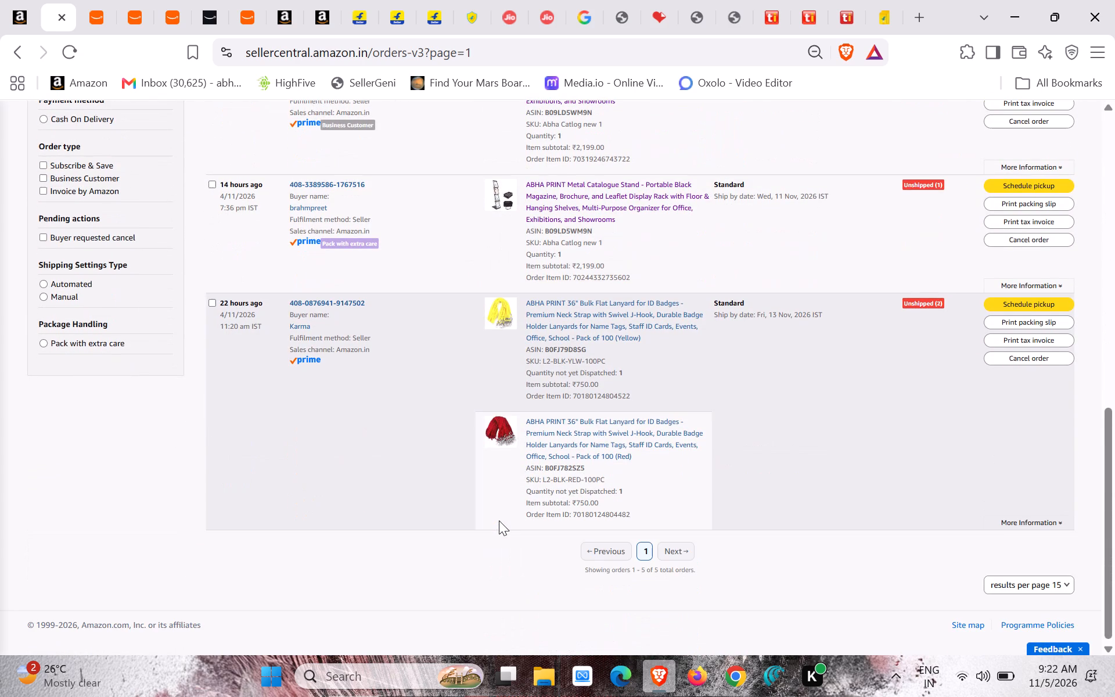
scroll(499, 520, up, 4)
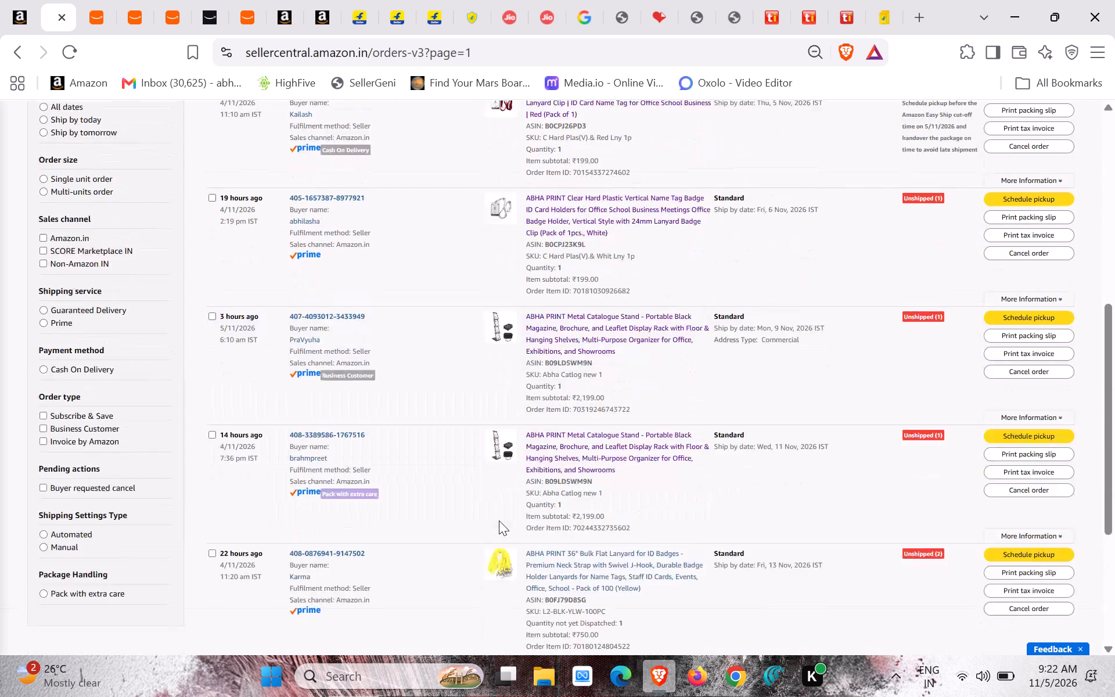
scroll(499, 520, up, 3)
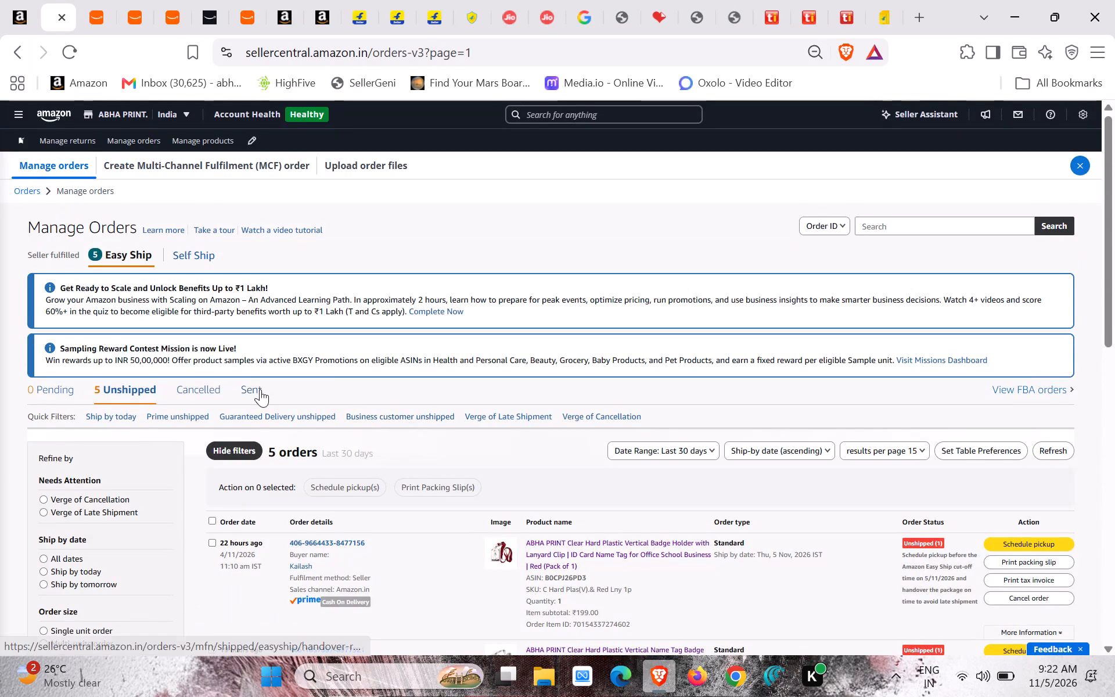
Among the sent Easy Ship orders, select all those with Label ready for printing and request their shipping labels in bulk.
click(260, 389)
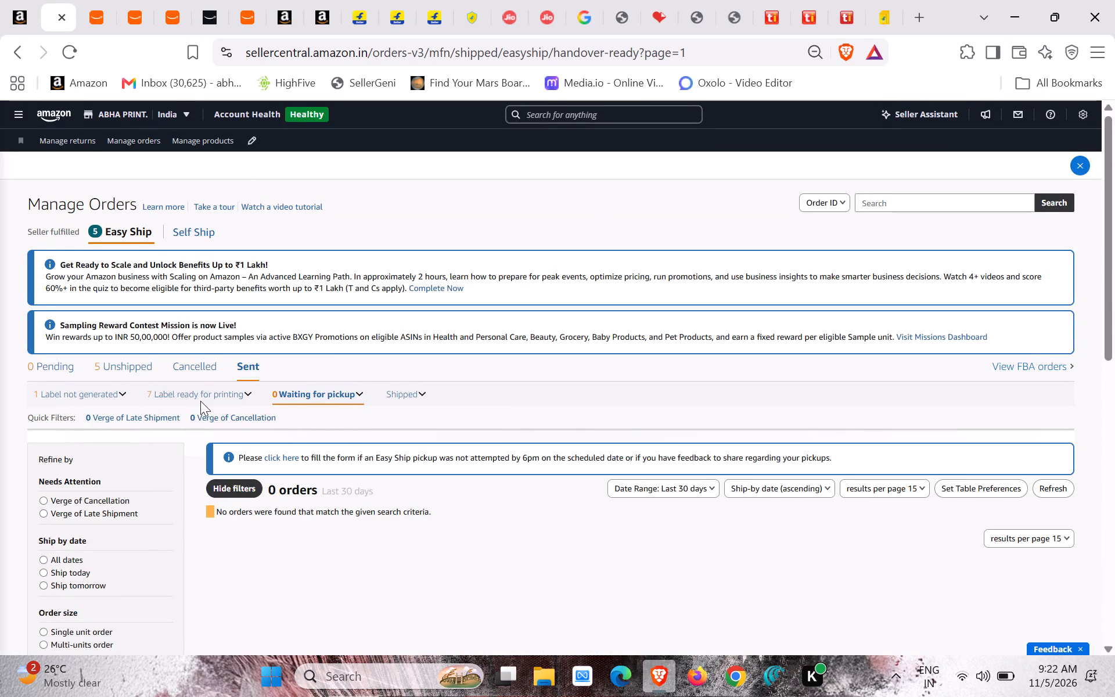
click(169, 393)
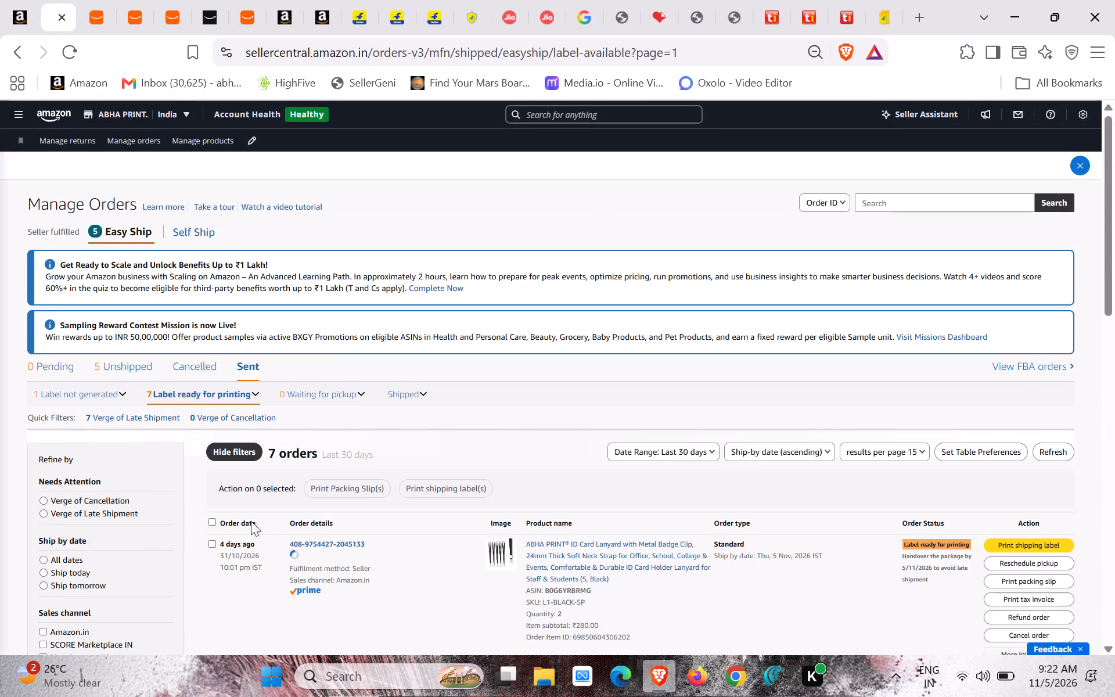
click(213, 522)
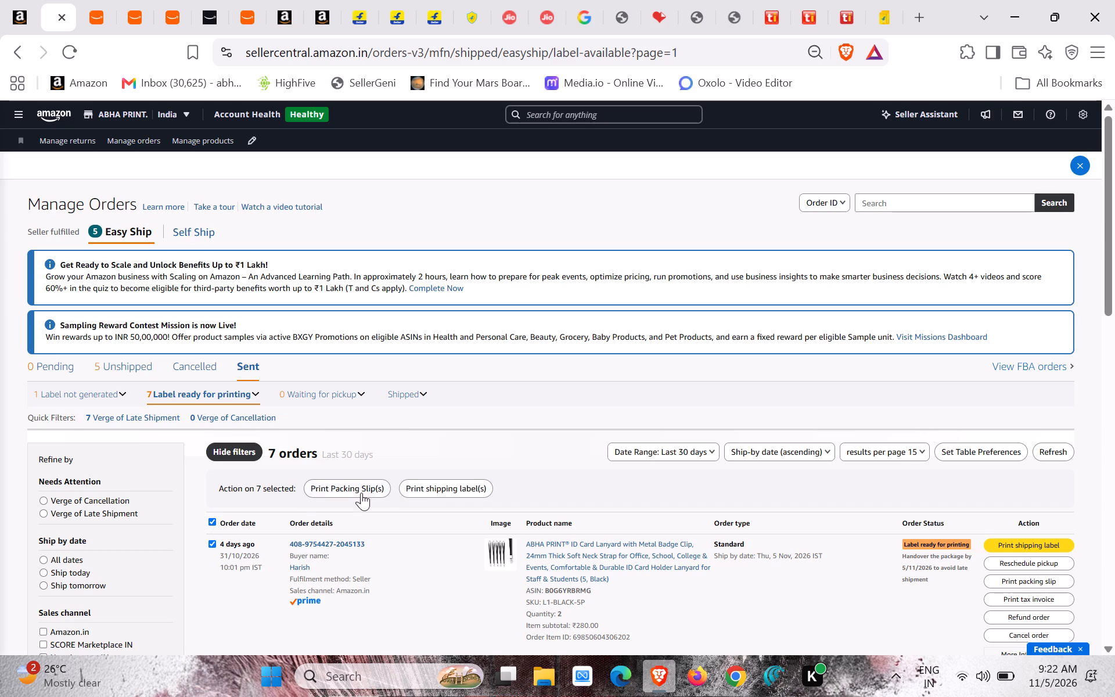
scroll(409, 508, down, 1)
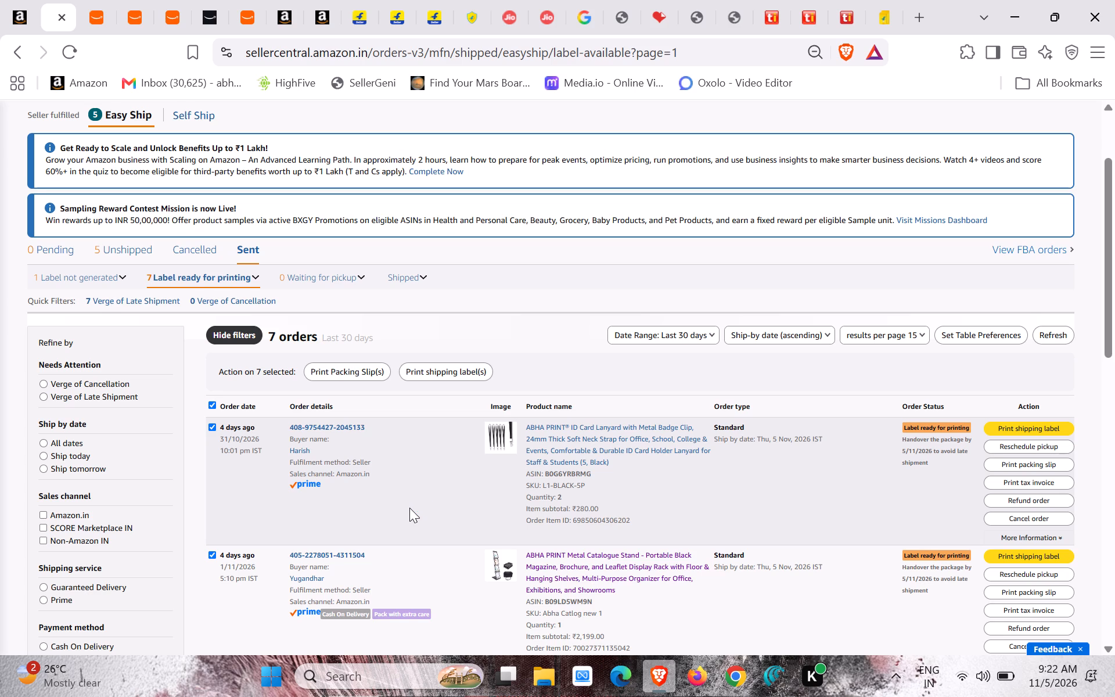
scroll(409, 508, down, 6)
scroll(409, 508, up, 4)
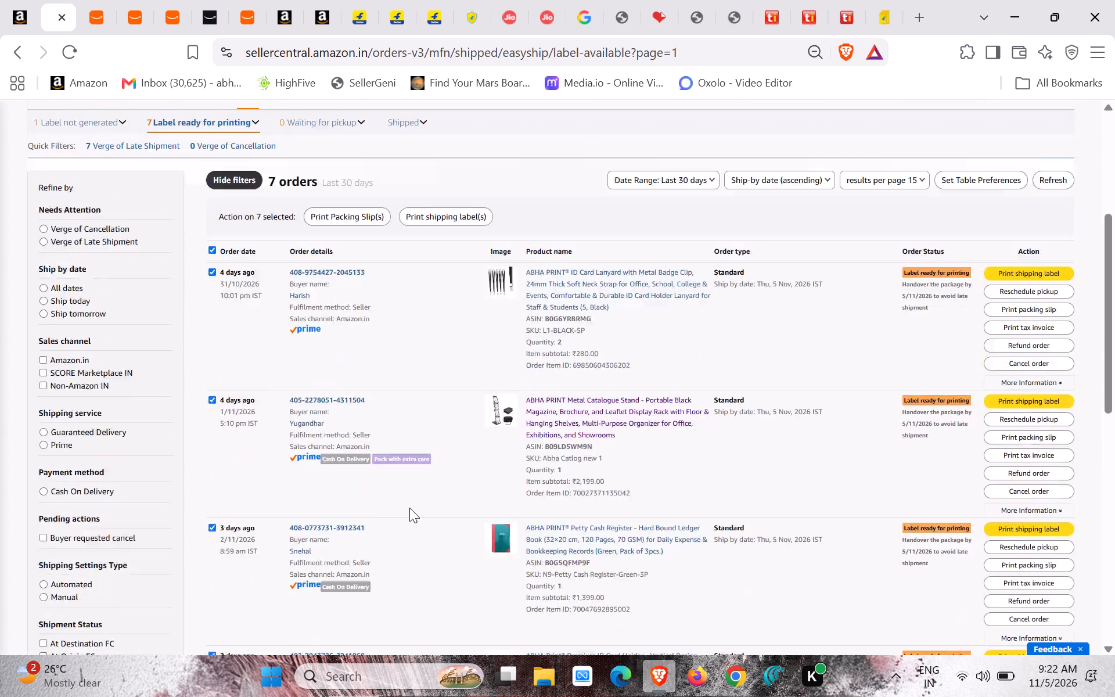
scroll(409, 508, down, 1)
click(429, 458)
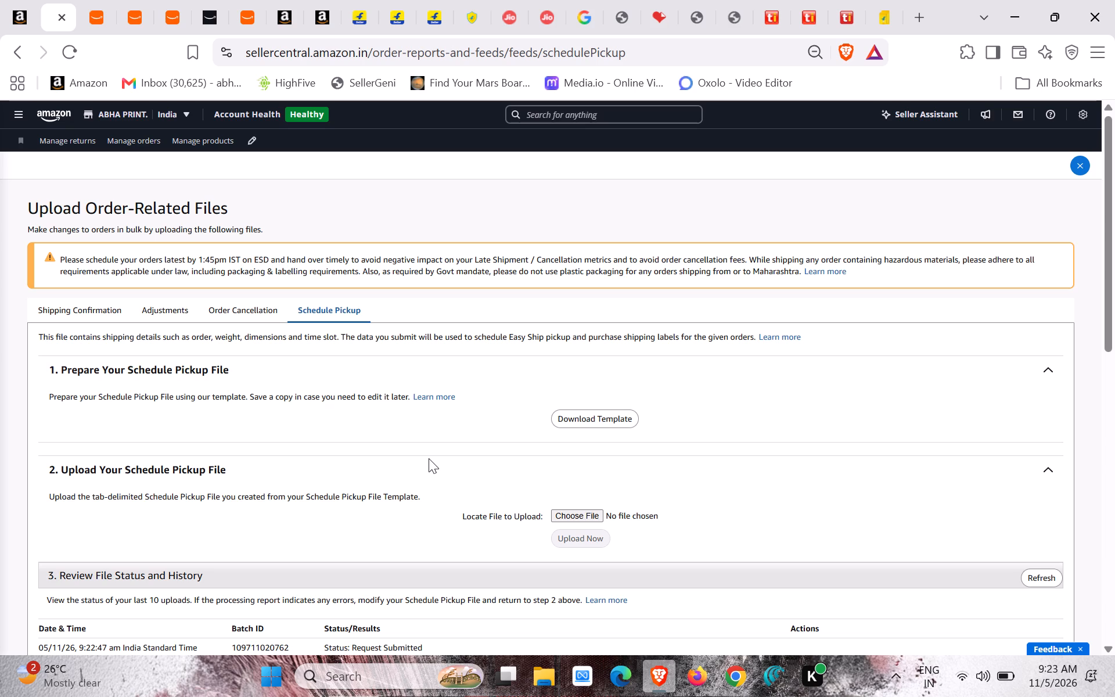
Return to the Manage Orders page.
click(137, 138)
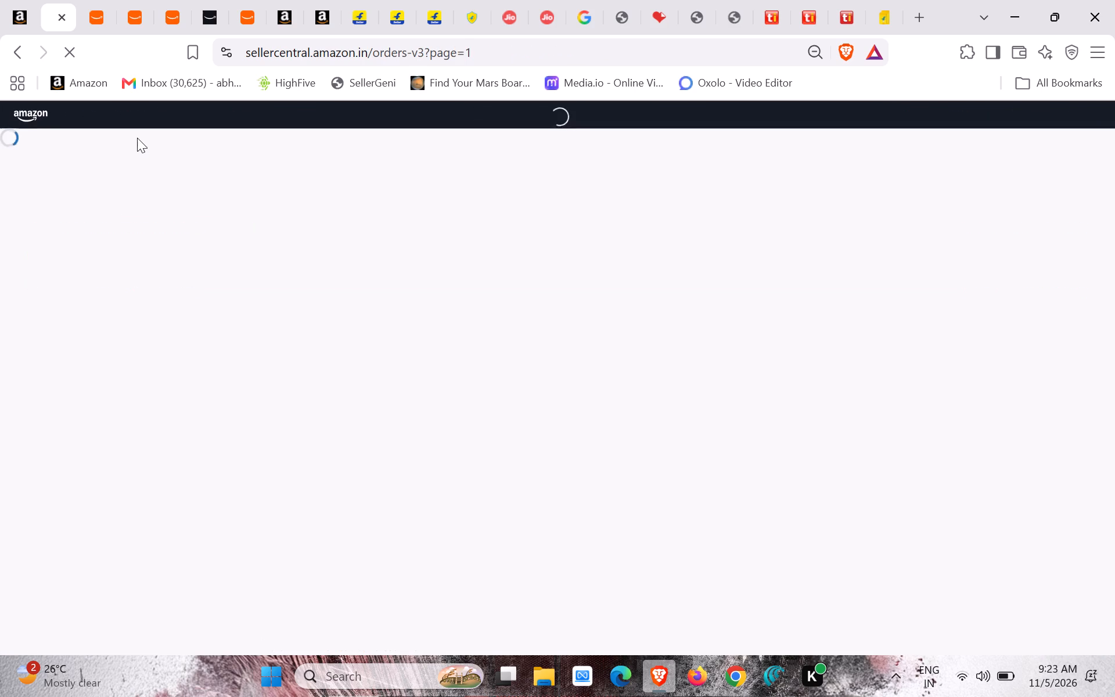
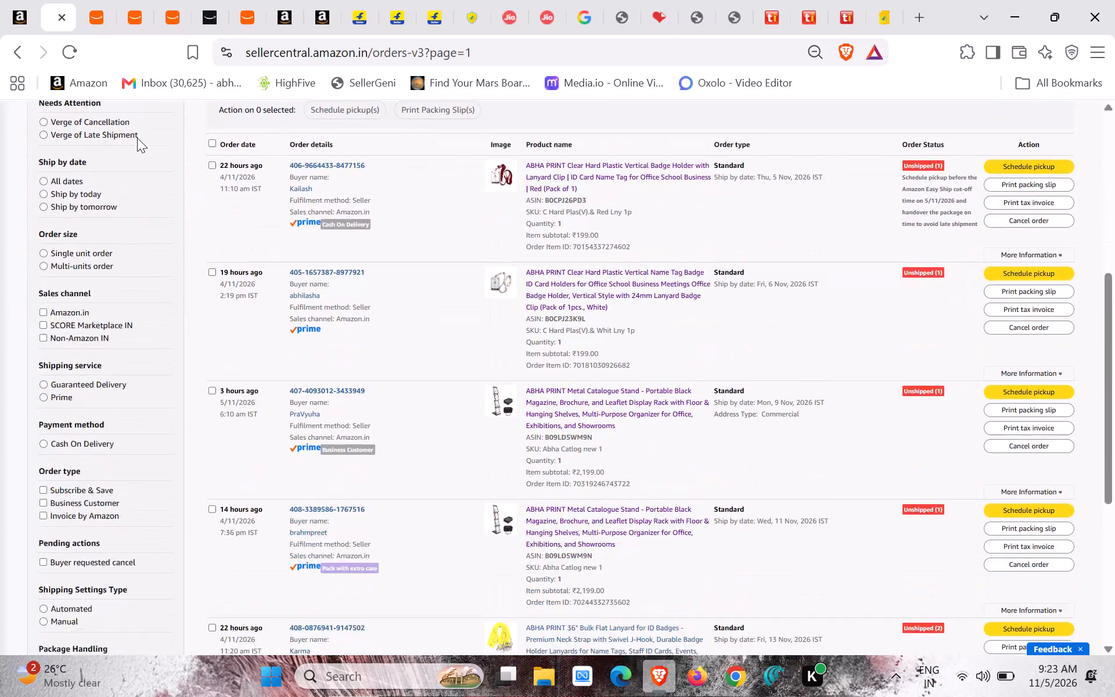
Select all unshipped Easy Ship orders and open bulk pickup scheduling for them.
scroll(137, 138, up, 3)
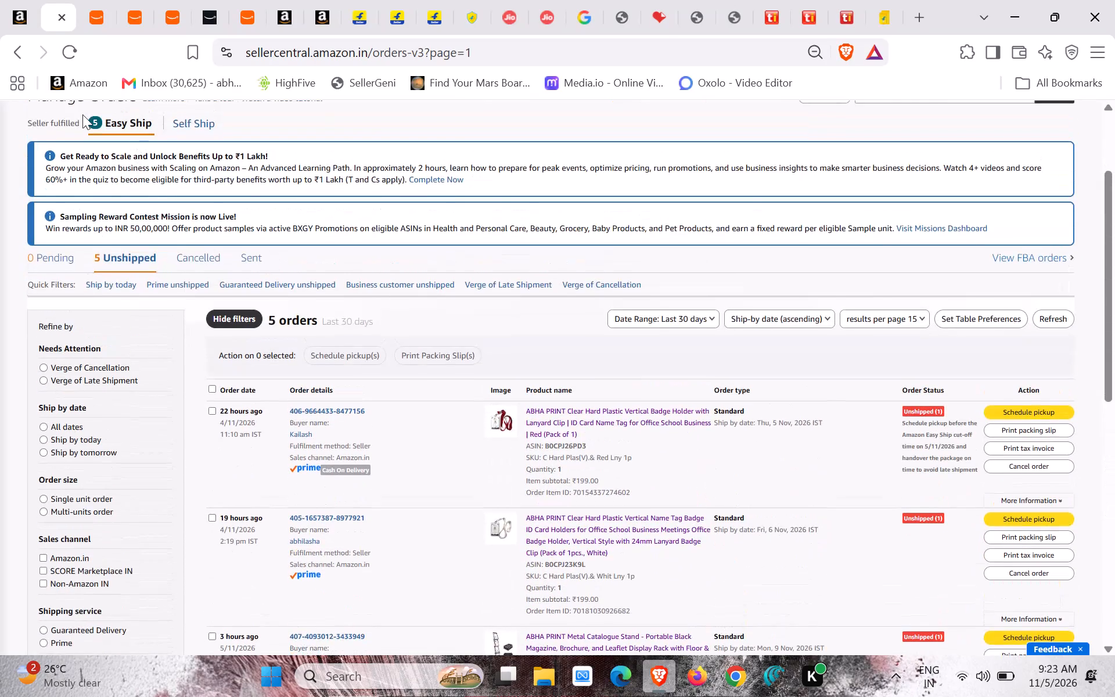
click(212, 385)
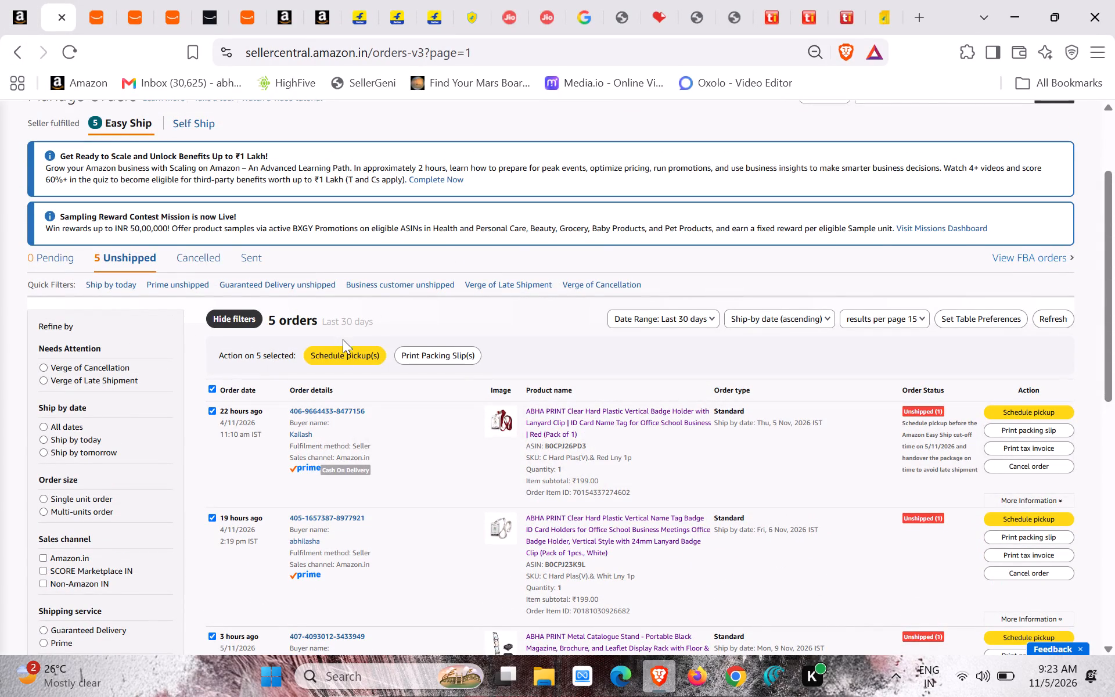
click(342, 353)
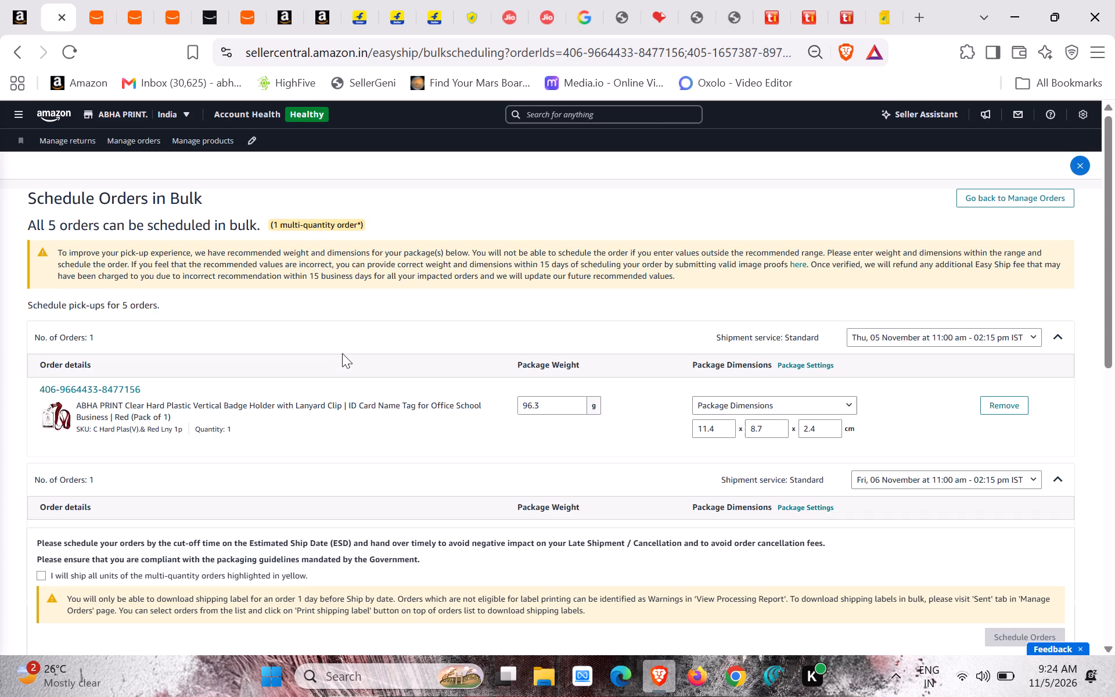
Set the pickup slots for the 5, 6 and 9 November orders to 02:15 pm - 04:30 pm.
scroll(342, 353, down, 1)
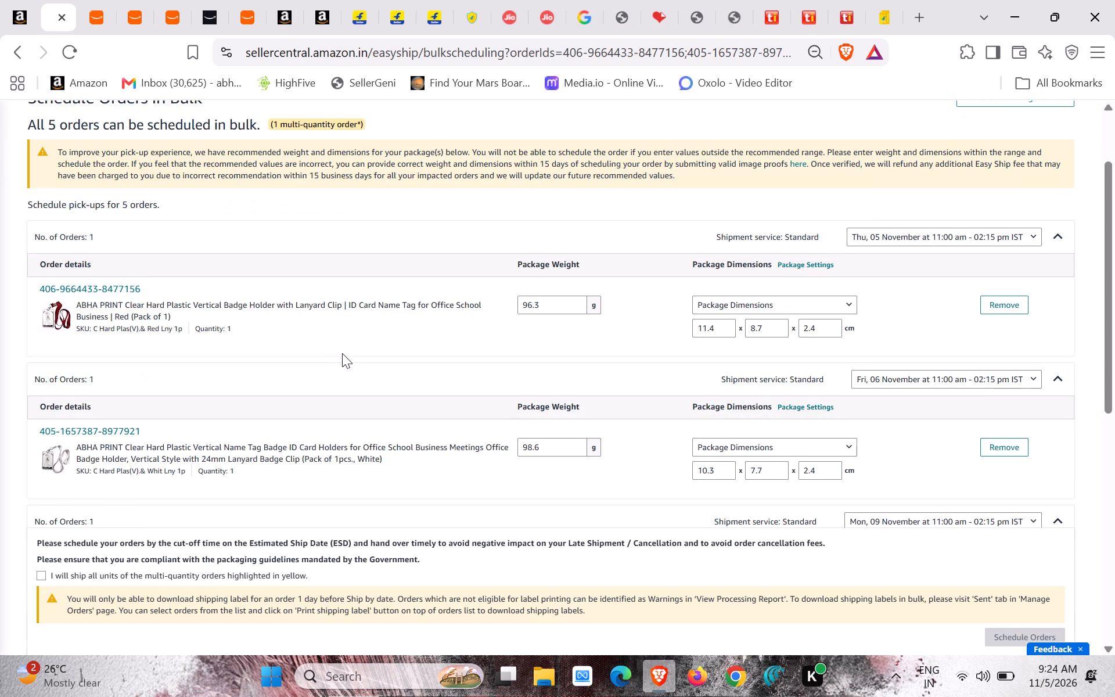
click(863, 233)
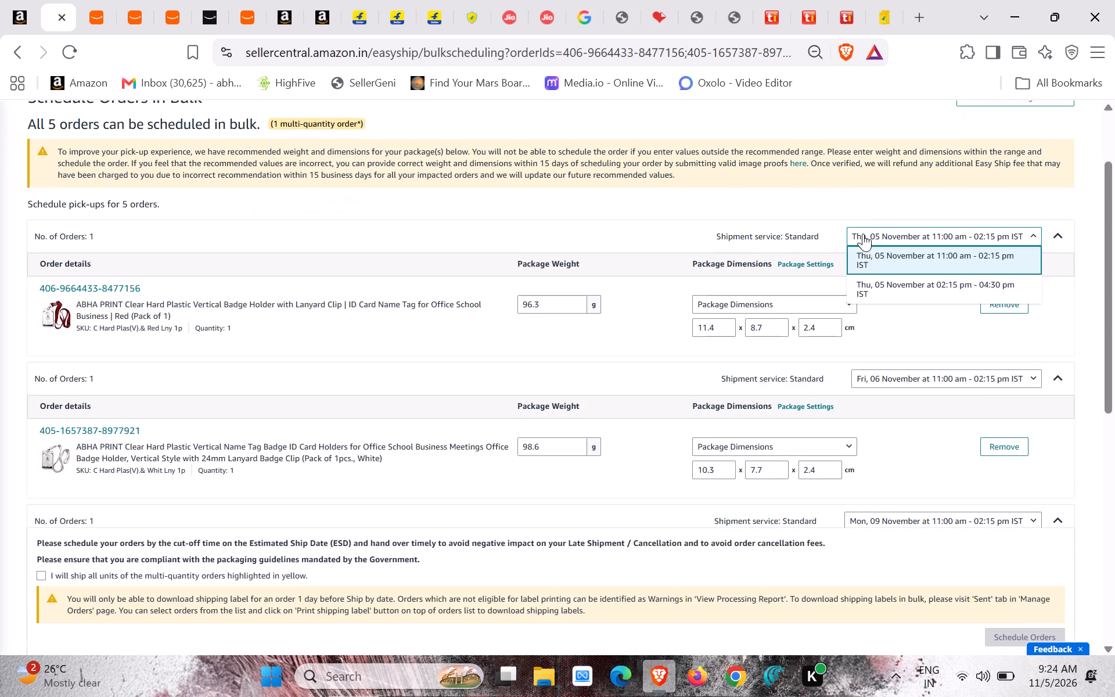
click(897, 290)
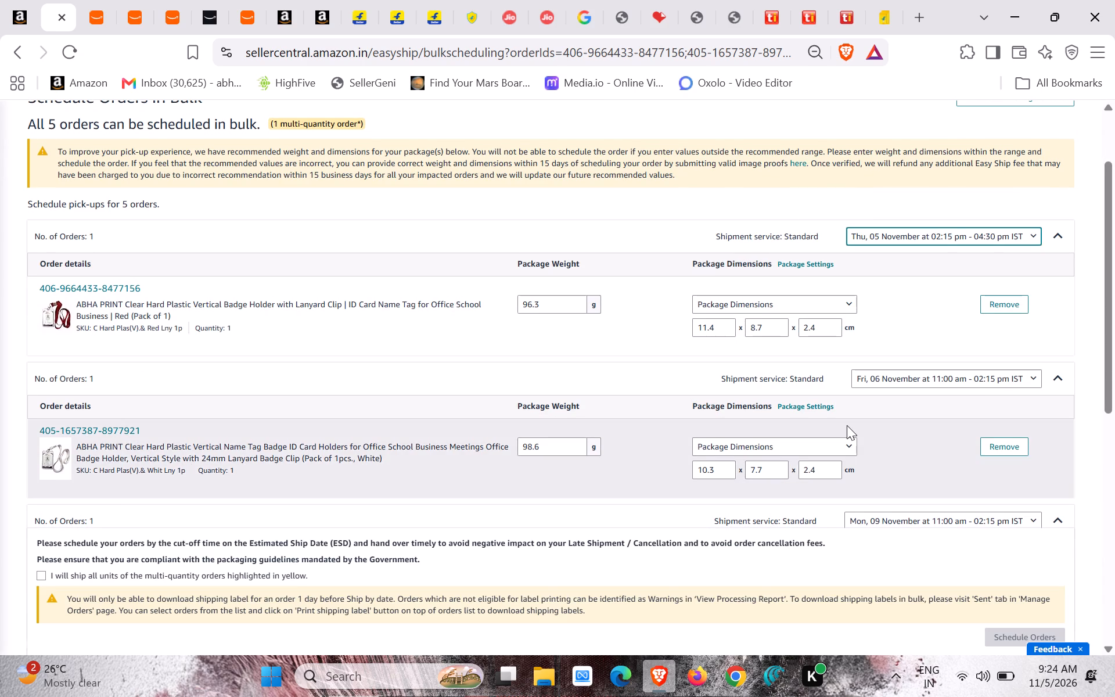
scroll(847, 425, down, 1)
click(916, 252)
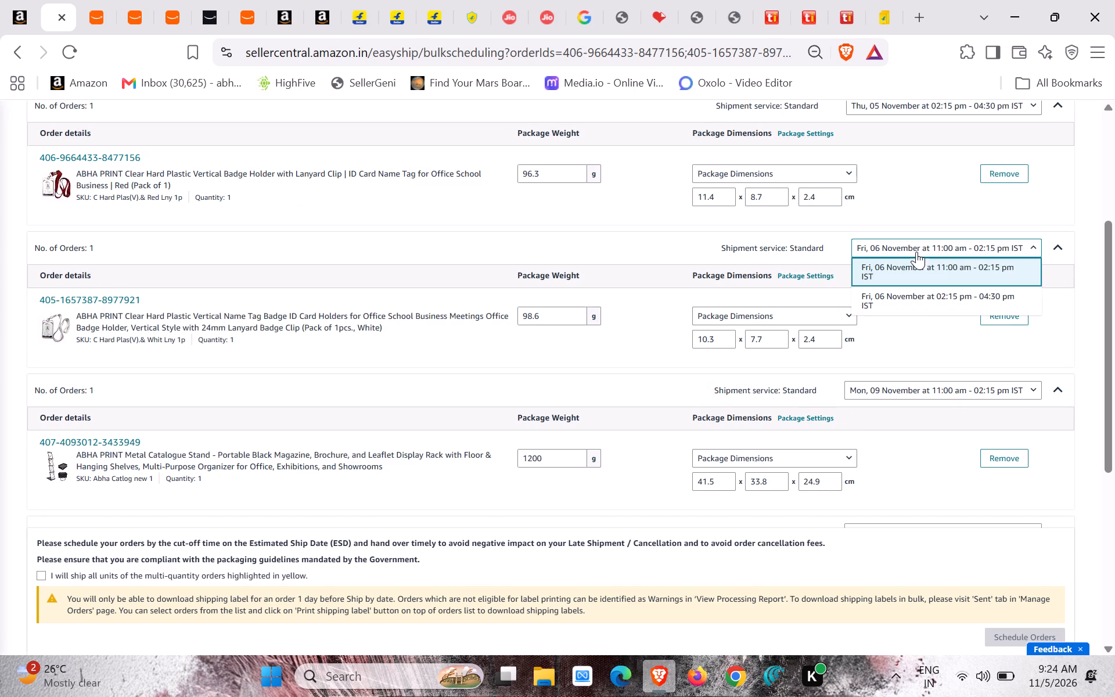
click(916, 301)
click(902, 393)
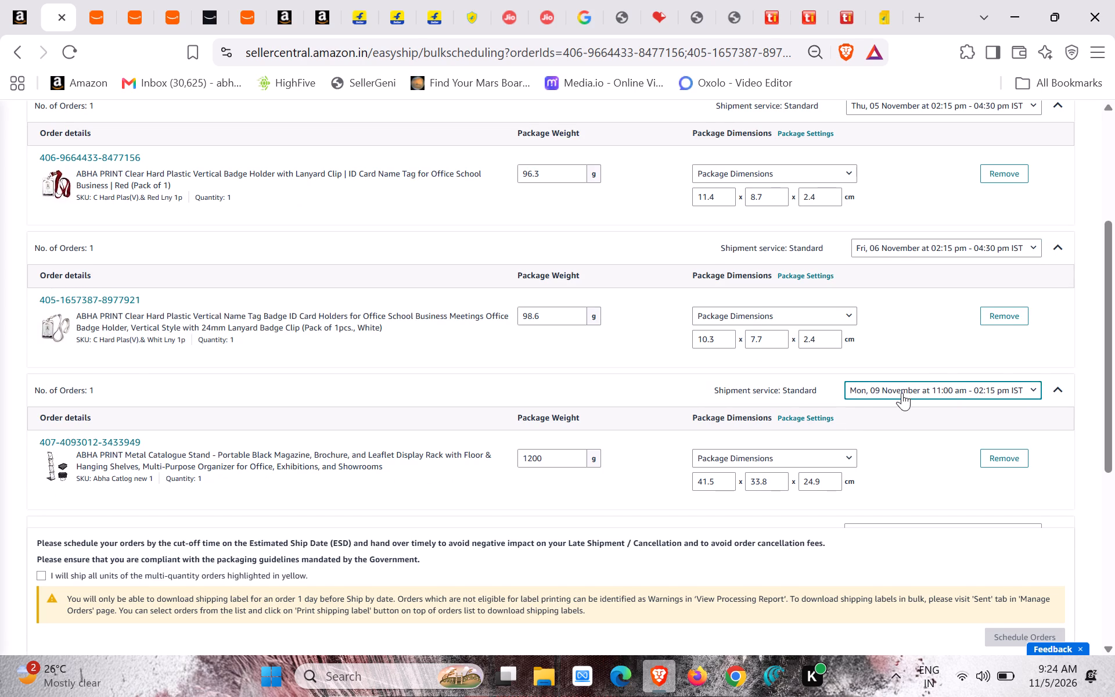
click(903, 441)
Agree to ship all units of the multi-quantity orders, schedule the orders in bulk, and check the batch in the upload history.
scroll(903, 441, down, 4)
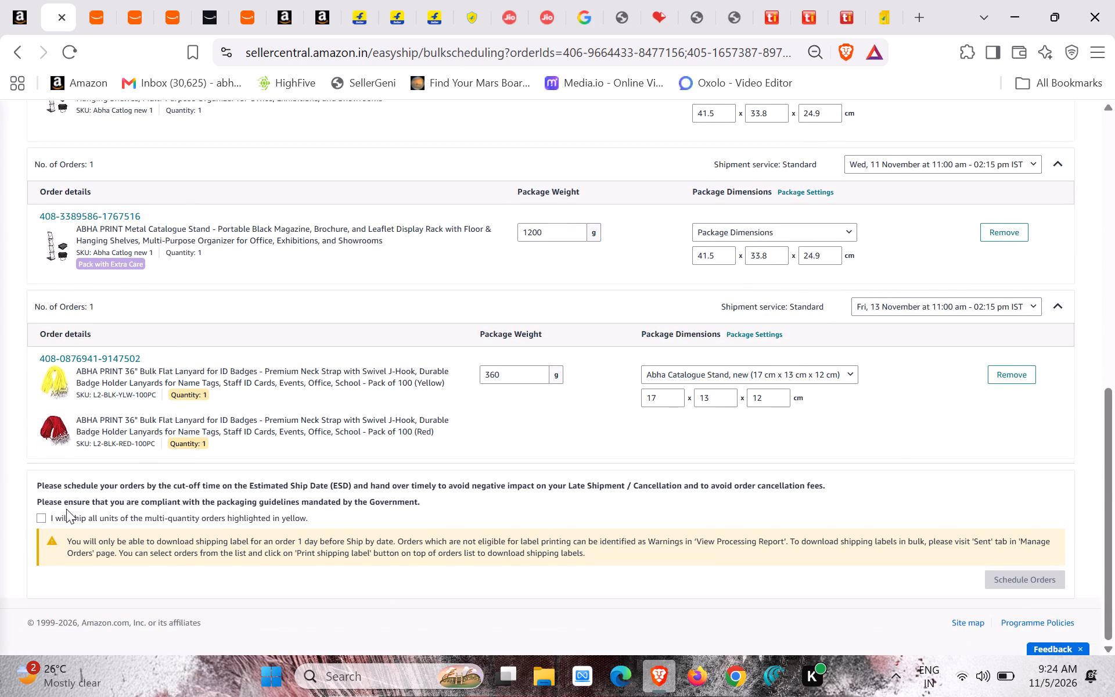
click(41, 522)
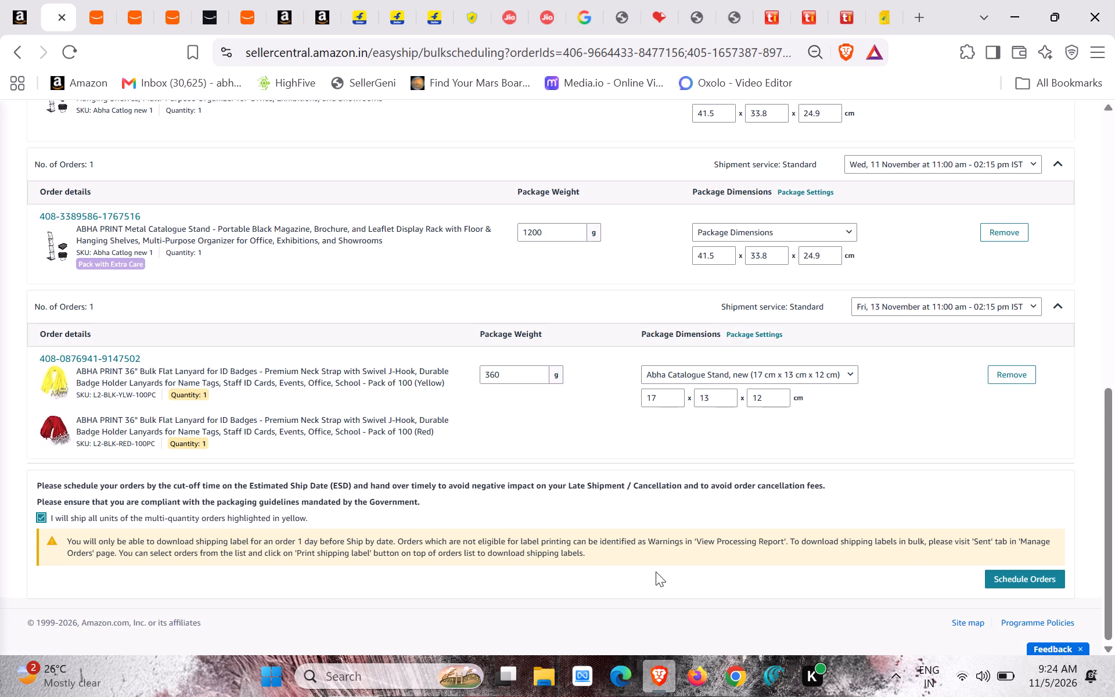
click(1013, 577)
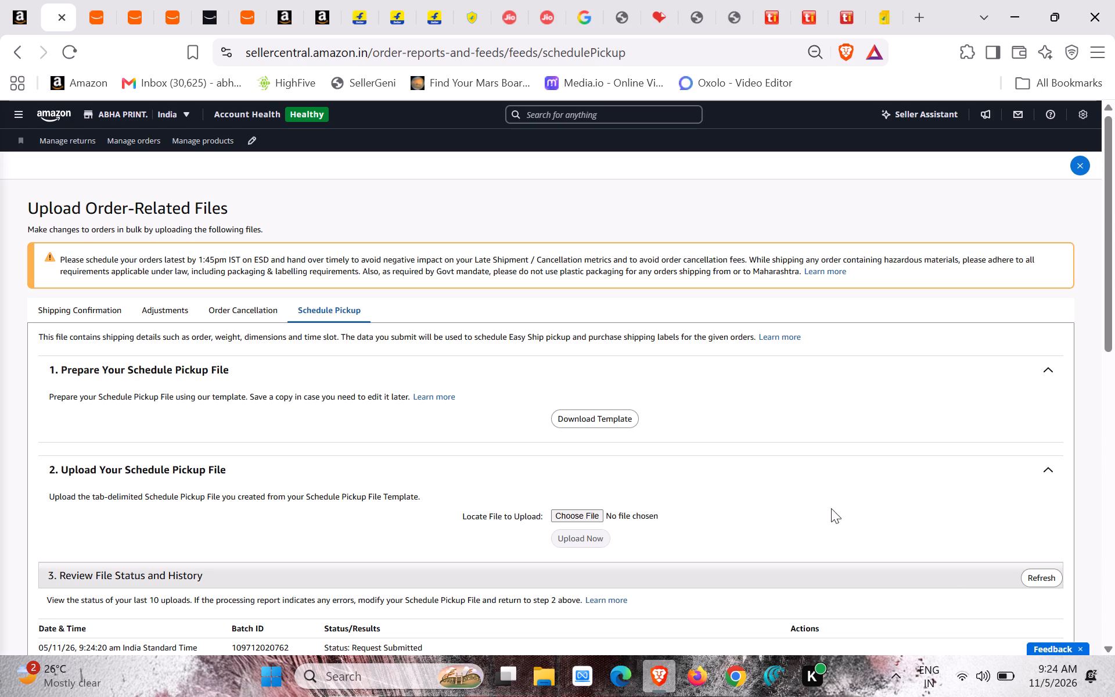
scroll(786, 486, down, 2)
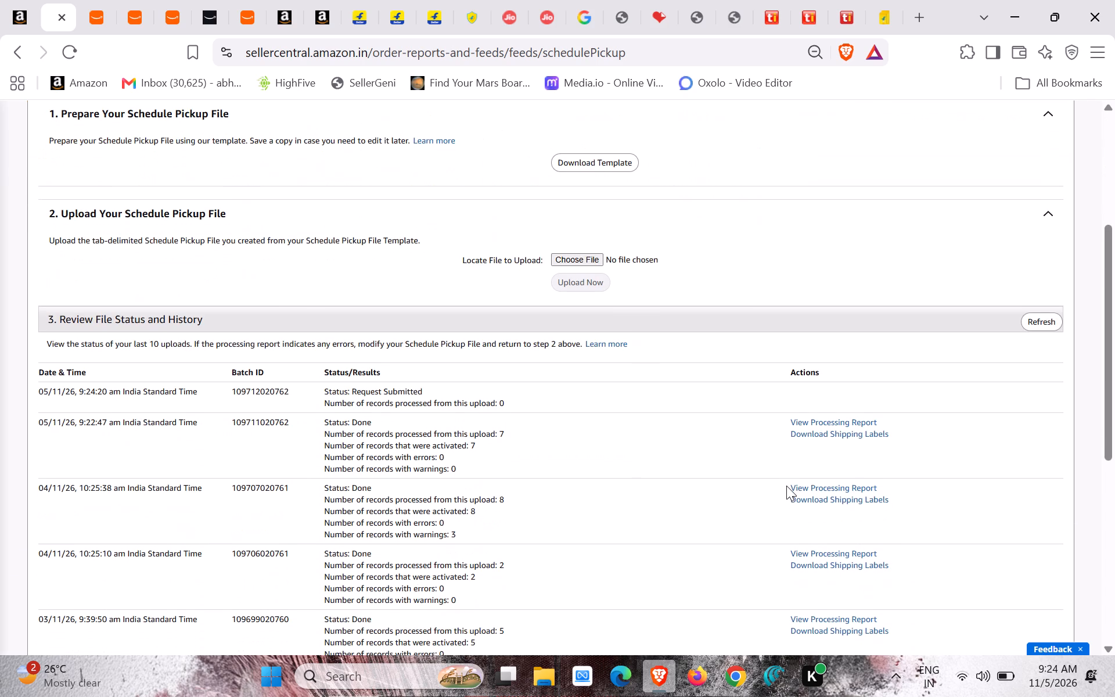
Switch to Firefox and open Manage Orders for the PAPPER VALLEY seller account.
click(708, 684)
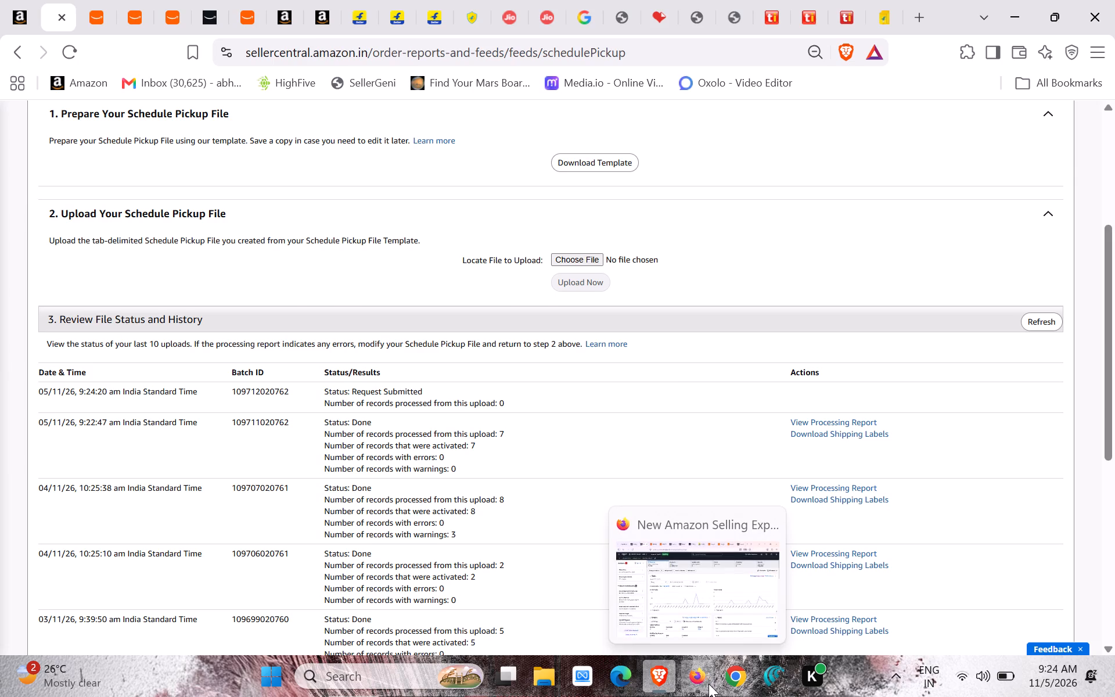
scroll(480, 432, up, 2)
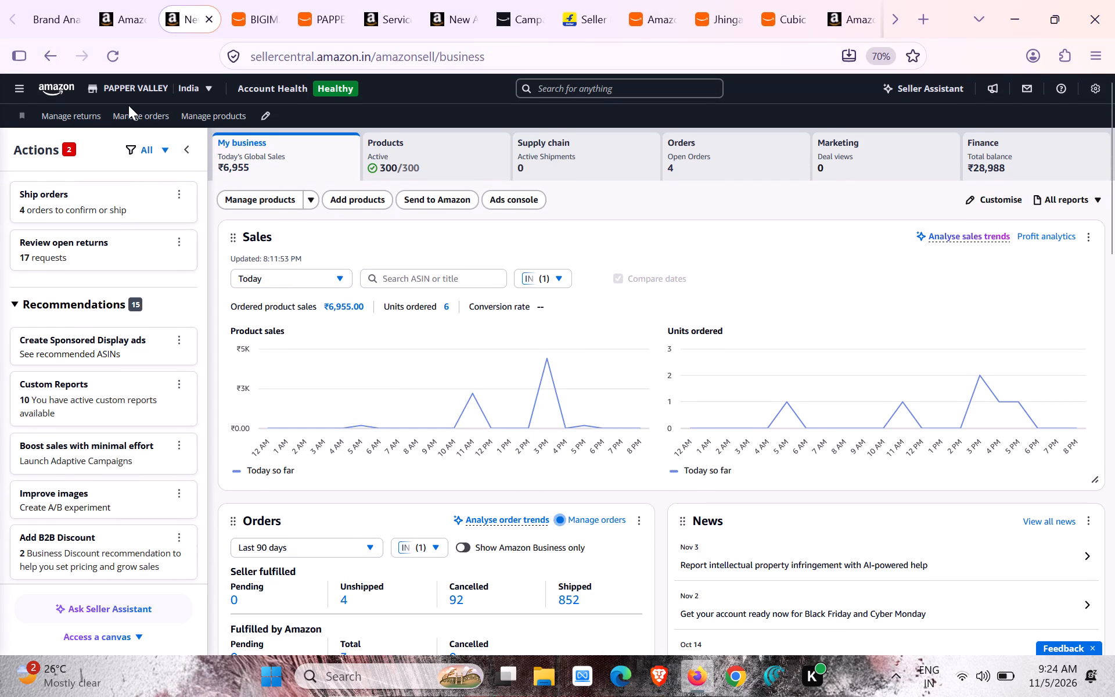
click(128, 106)
click(135, 113)
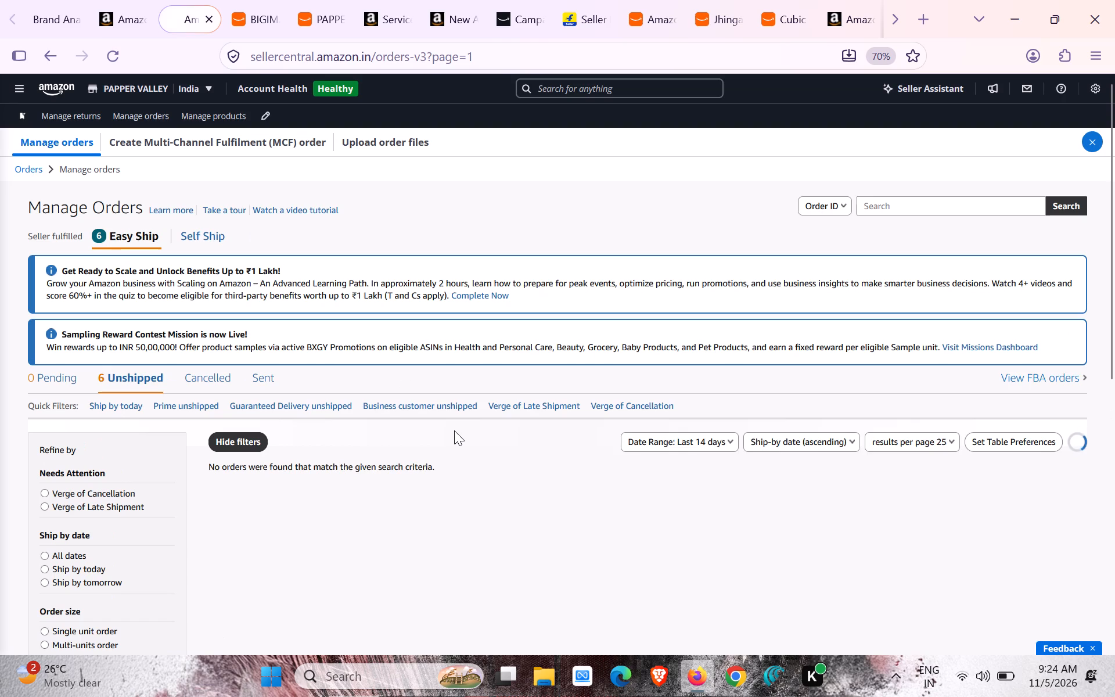
Select all of PAPPER VALLEY's unshipped Easy Ship orders and open bulk pickup scheduling for them.
scroll(454, 430, down, 3)
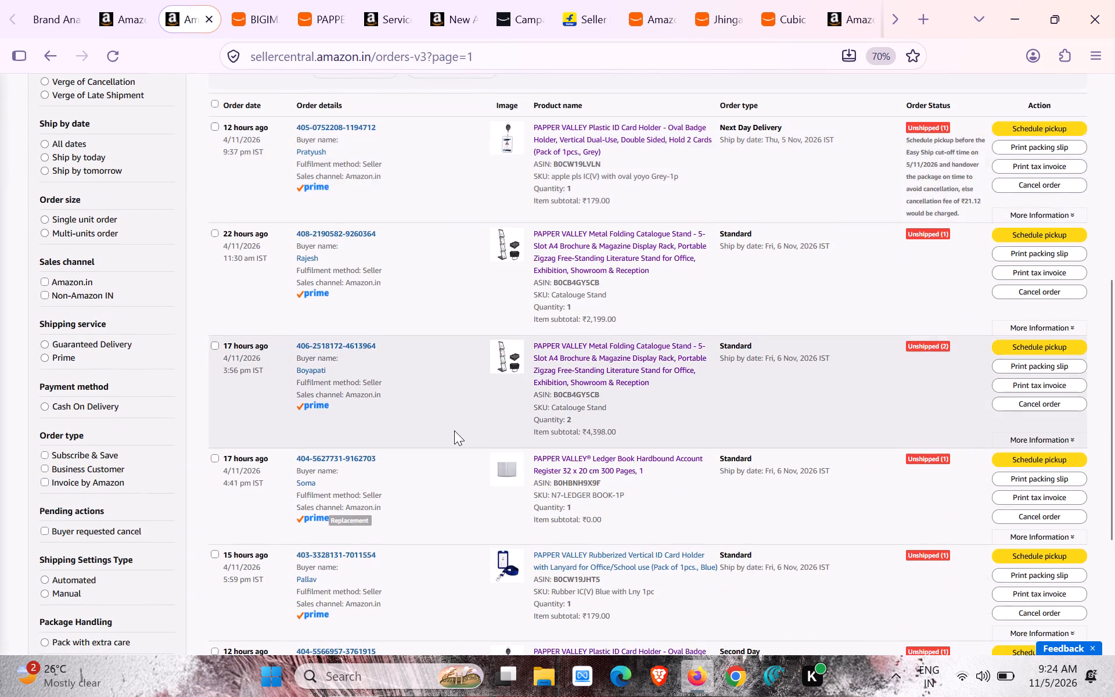
scroll(454, 430, up, 2)
click(214, 325)
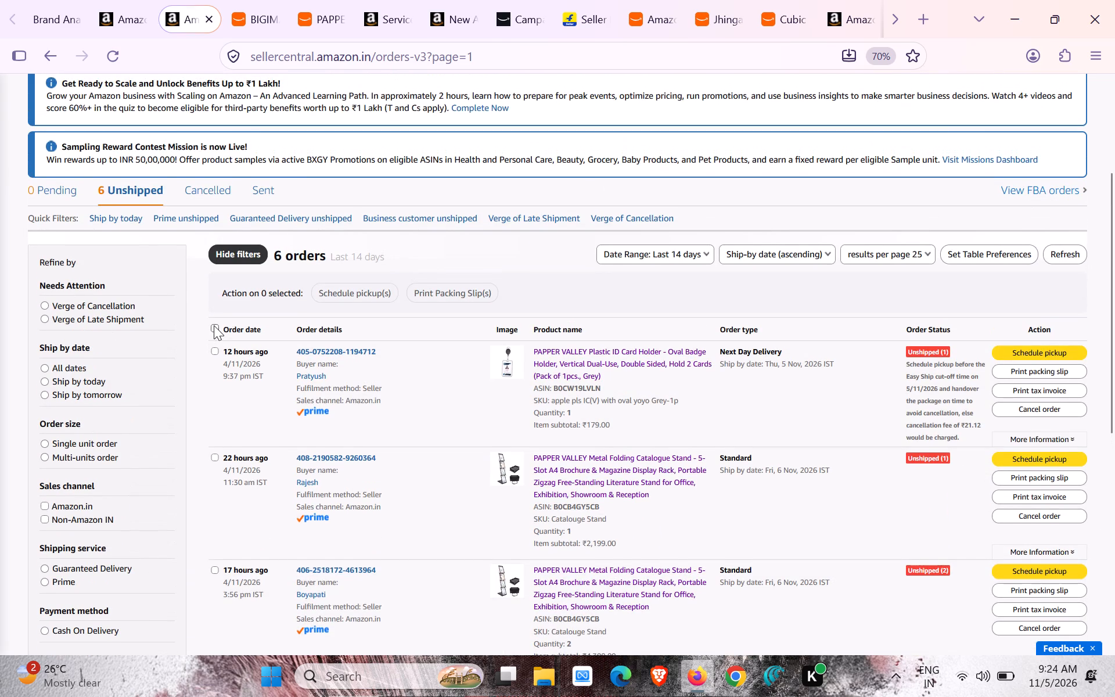
click(336, 295)
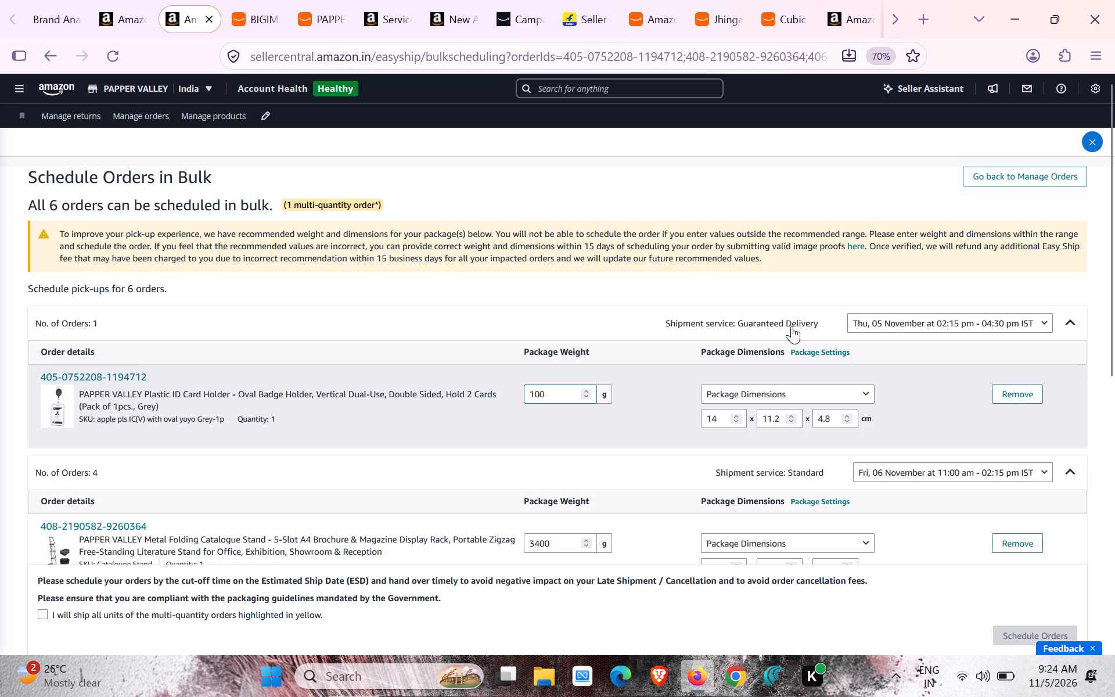
Set the Standard orders' pickup to Fri, 06 November at 02:15 pm - 04:30 pm, and check the slots offered for both Guaranteed Delivery groups.
click(881, 324)
scroll(900, 367, down, 1)
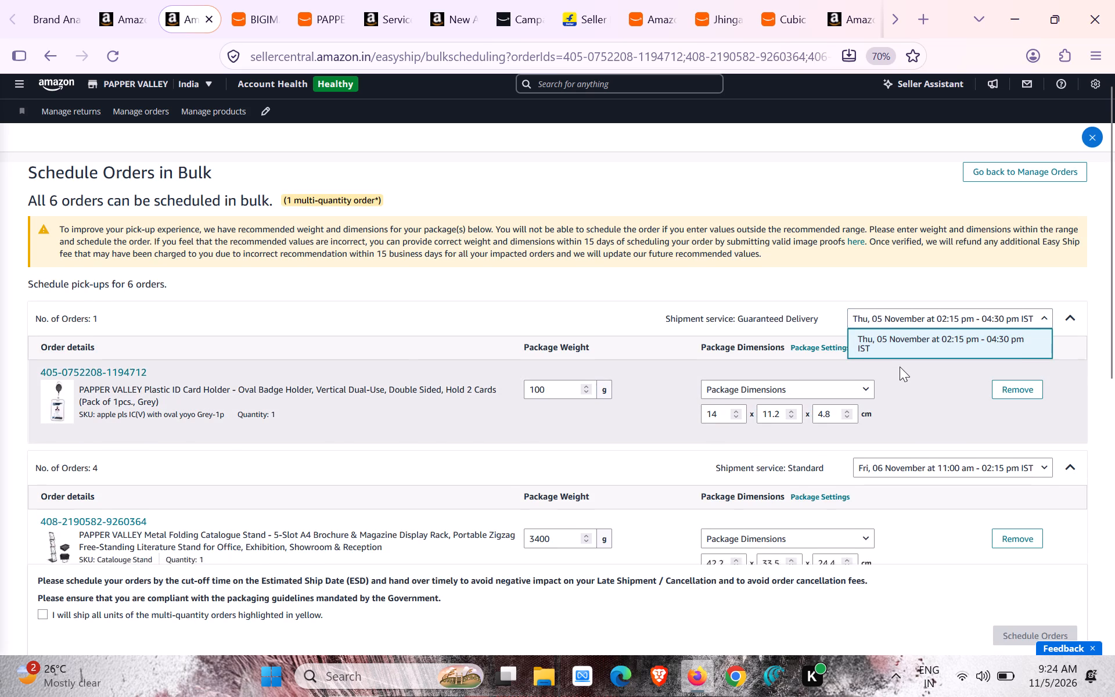
scroll(900, 367, down, 1)
click(932, 340)
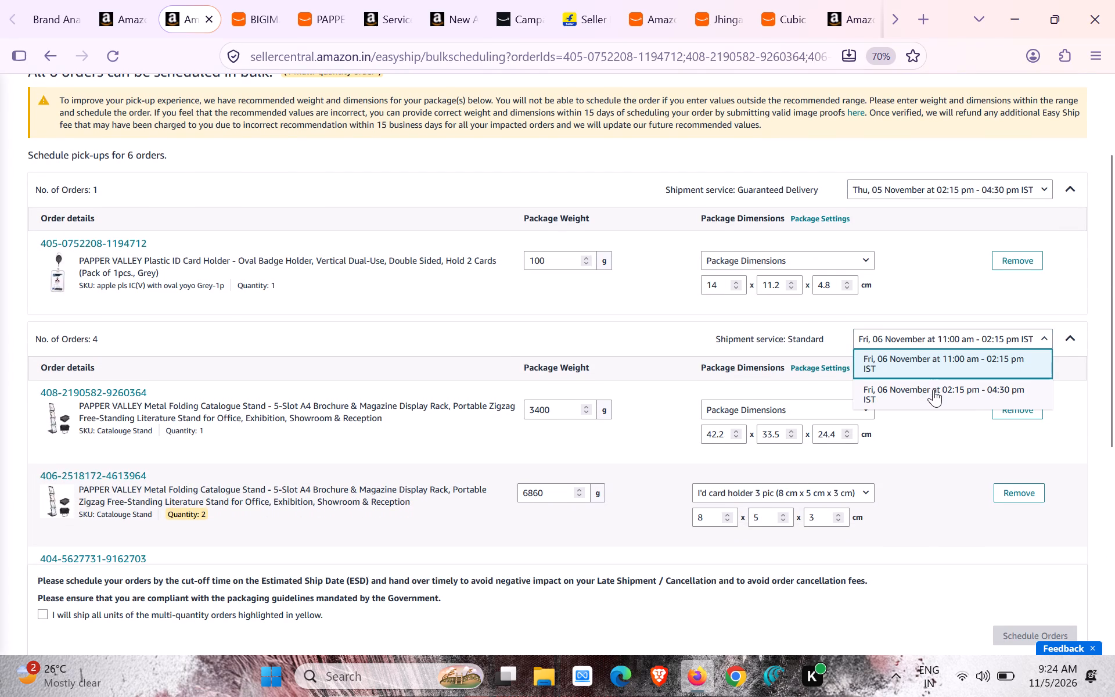
click(933, 388)
scroll(933, 388, down, 5)
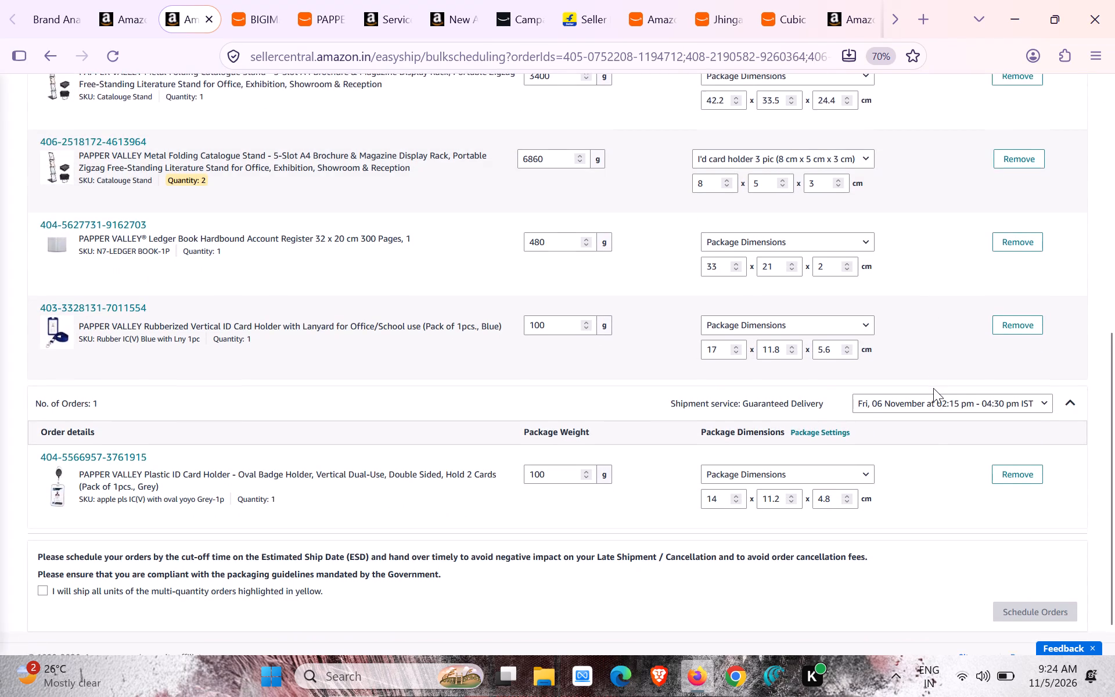
scroll(933, 388, down, 1)
click(961, 368)
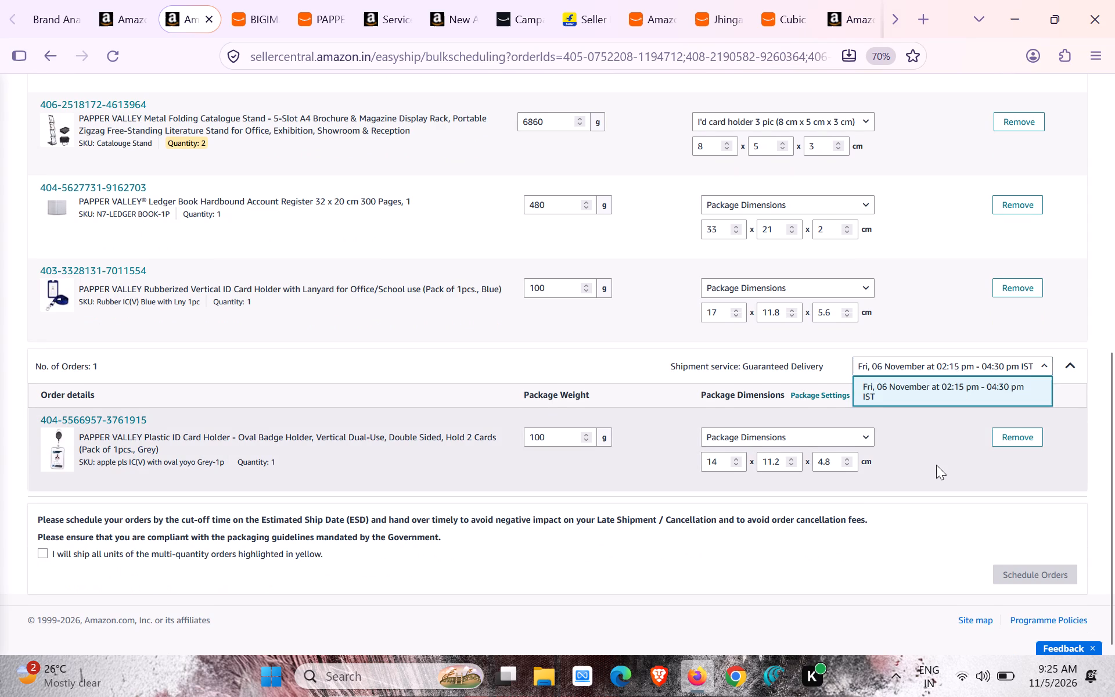
scroll(936, 465, down, 2)
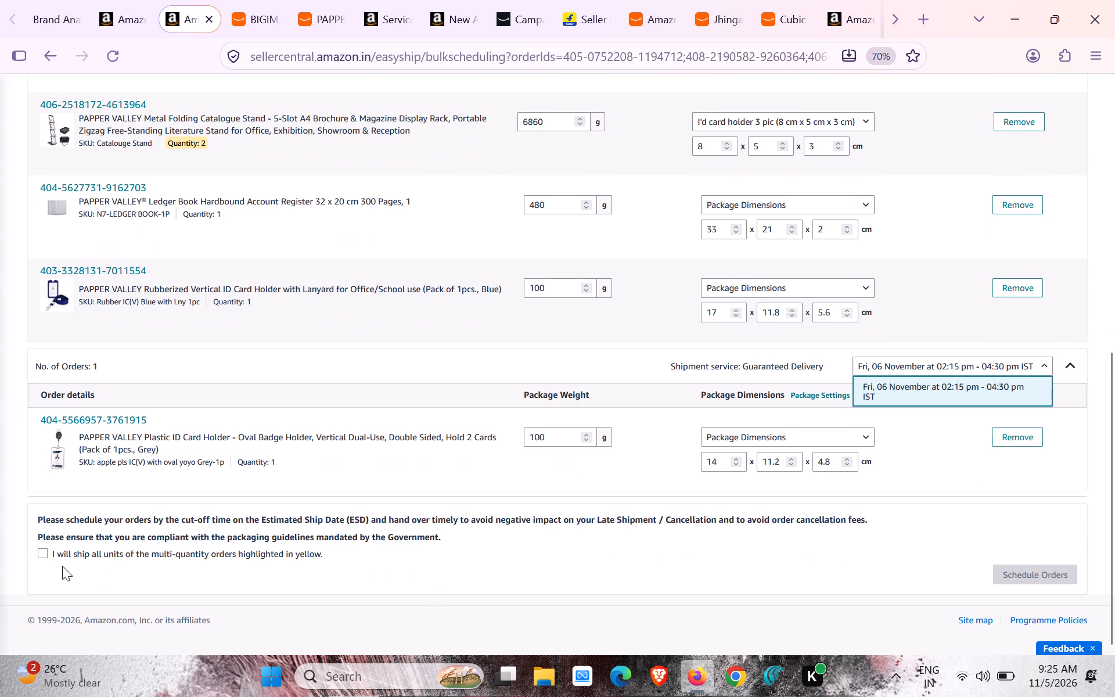
Agree to ship all units of the multi-quantity orders and schedule the PAPPER VALLEY orders in bulk.
click(42, 556)
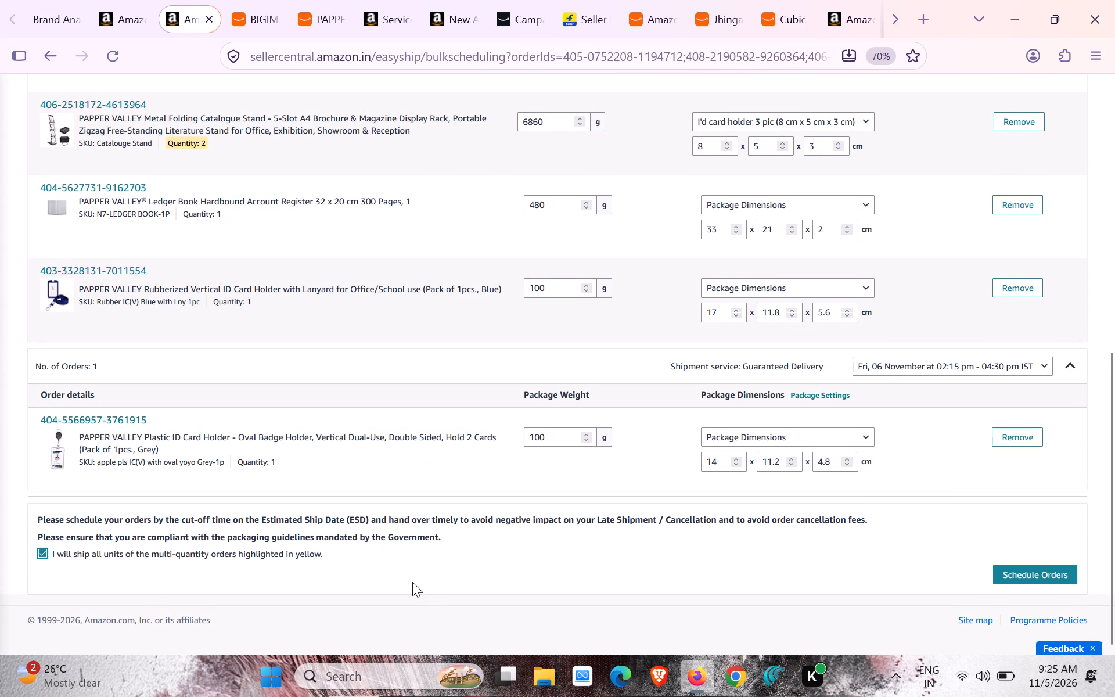
scroll(983, 564, down, 1)
click(1039, 558)
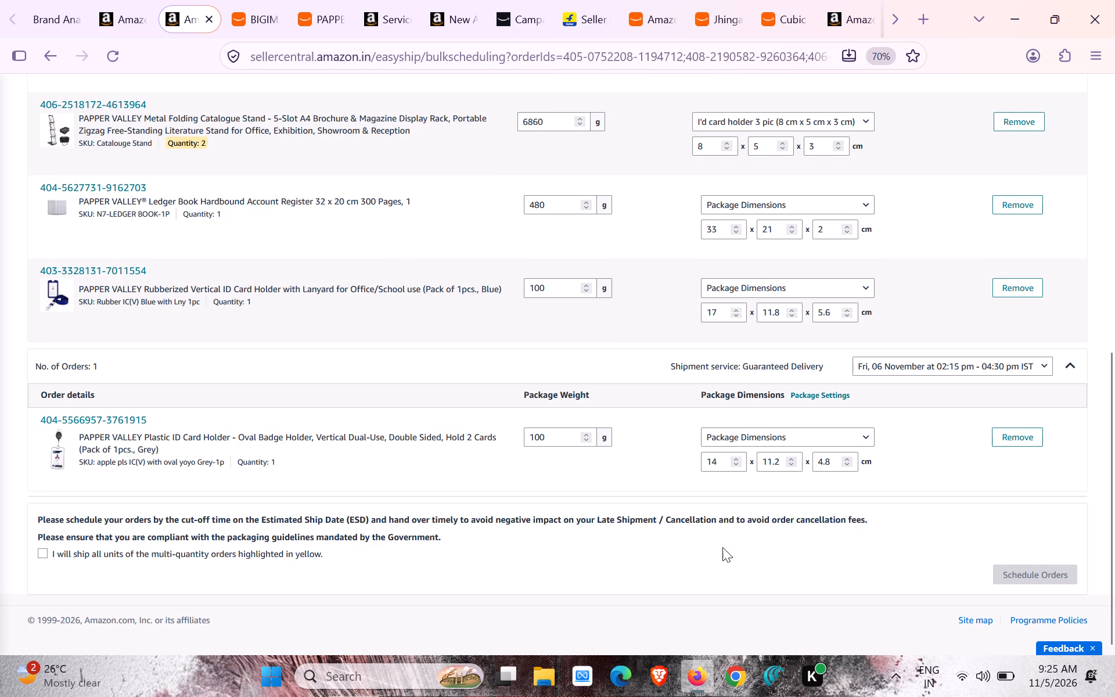
click(45, 555)
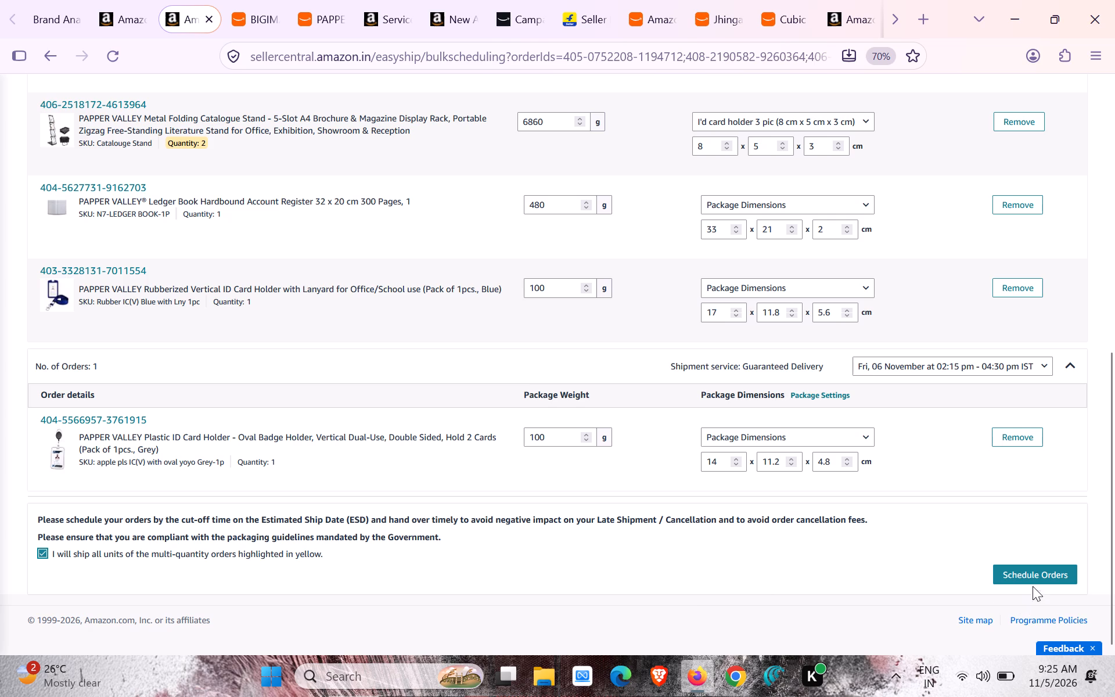
click(1035, 577)
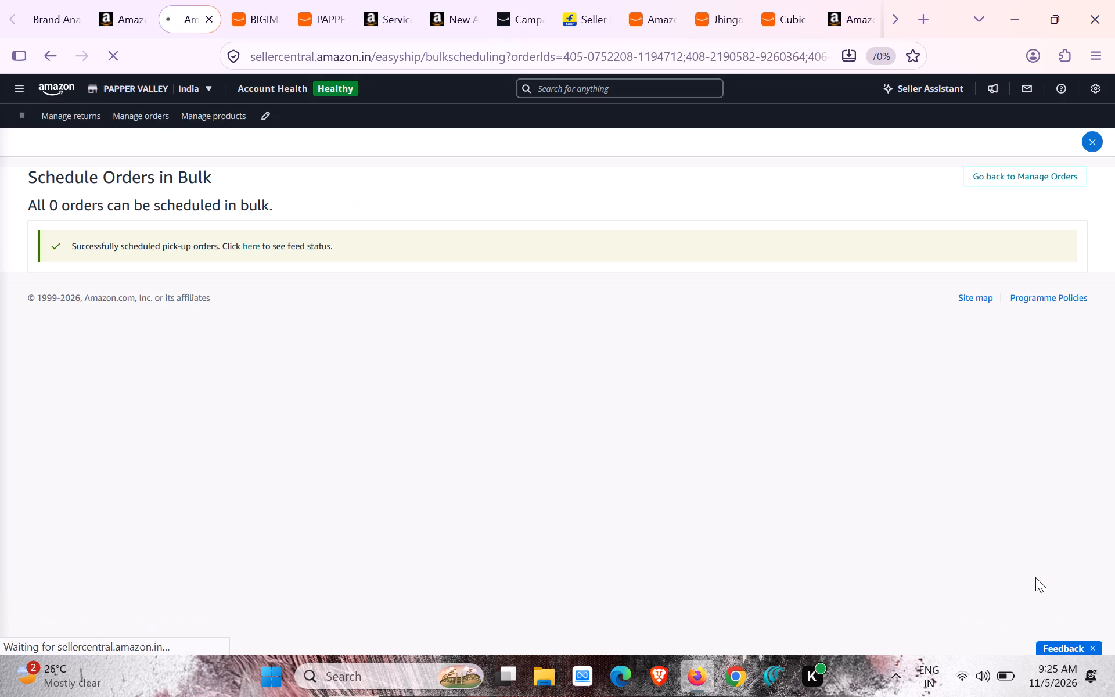
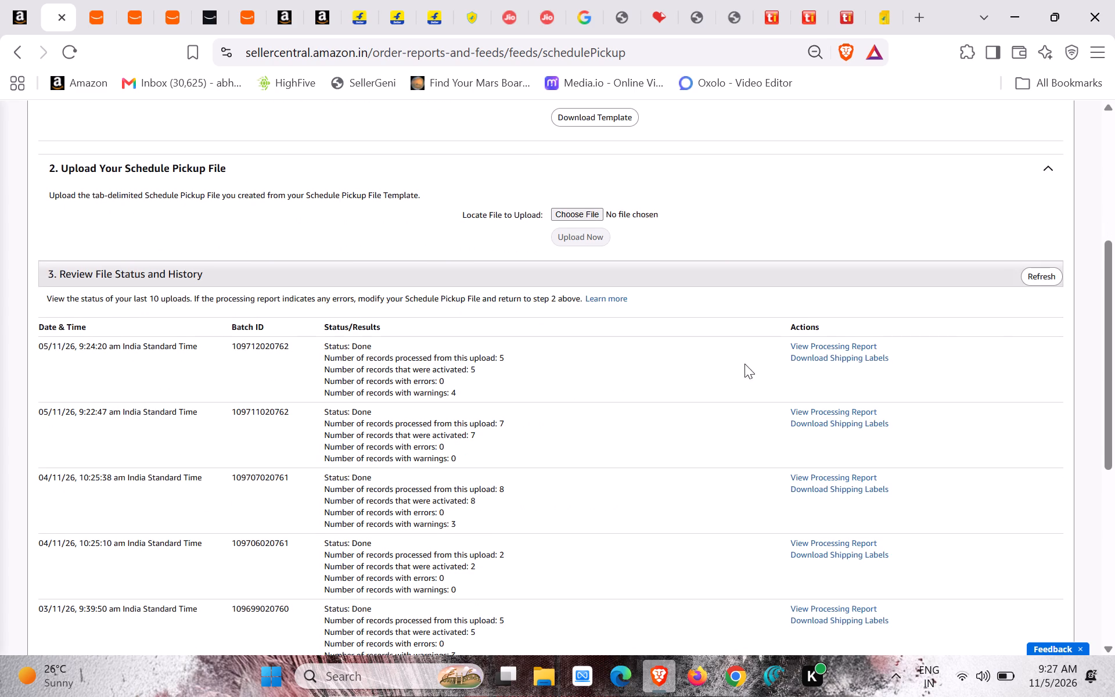
click(818, 357)
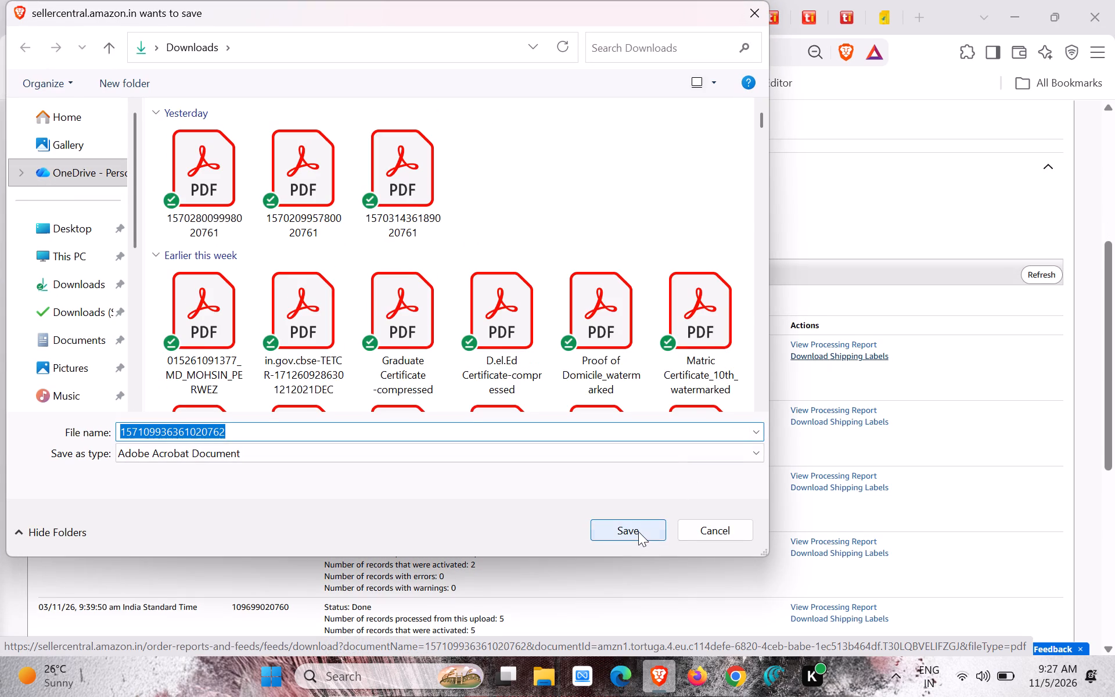
click(638, 531)
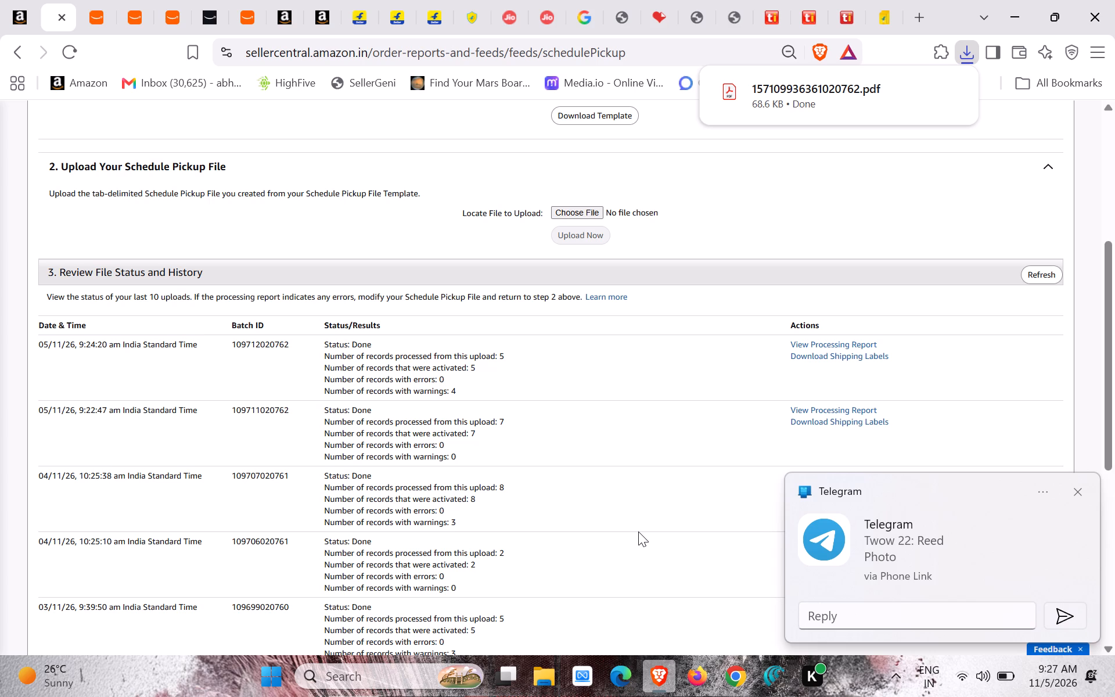
click(516, 447)
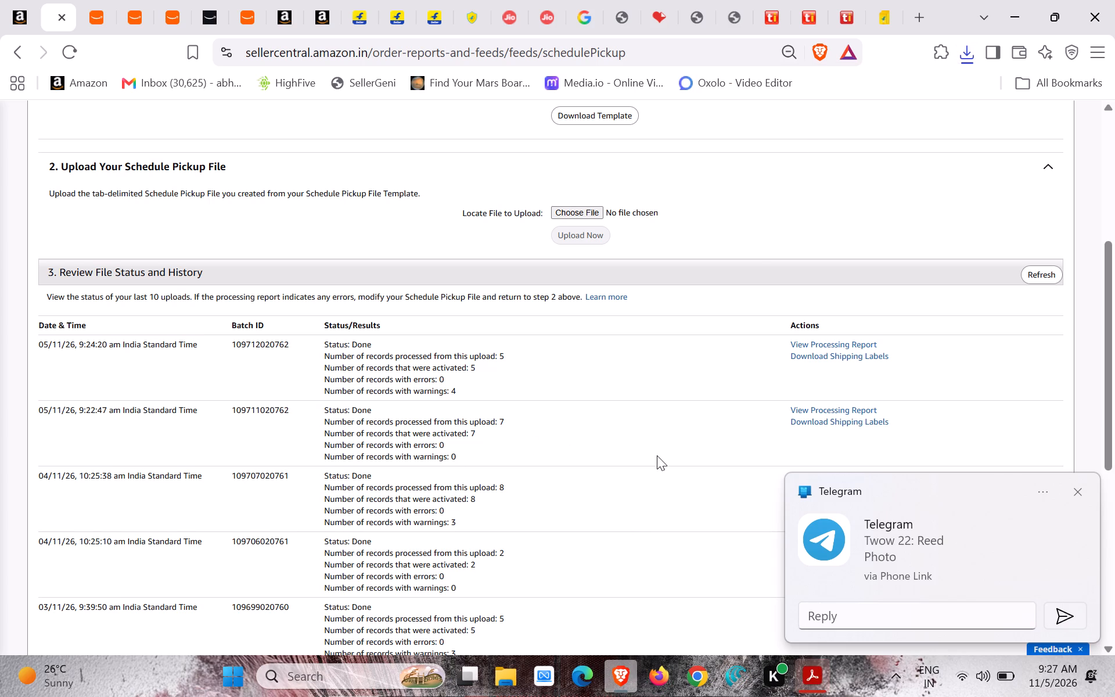
click(813, 424)
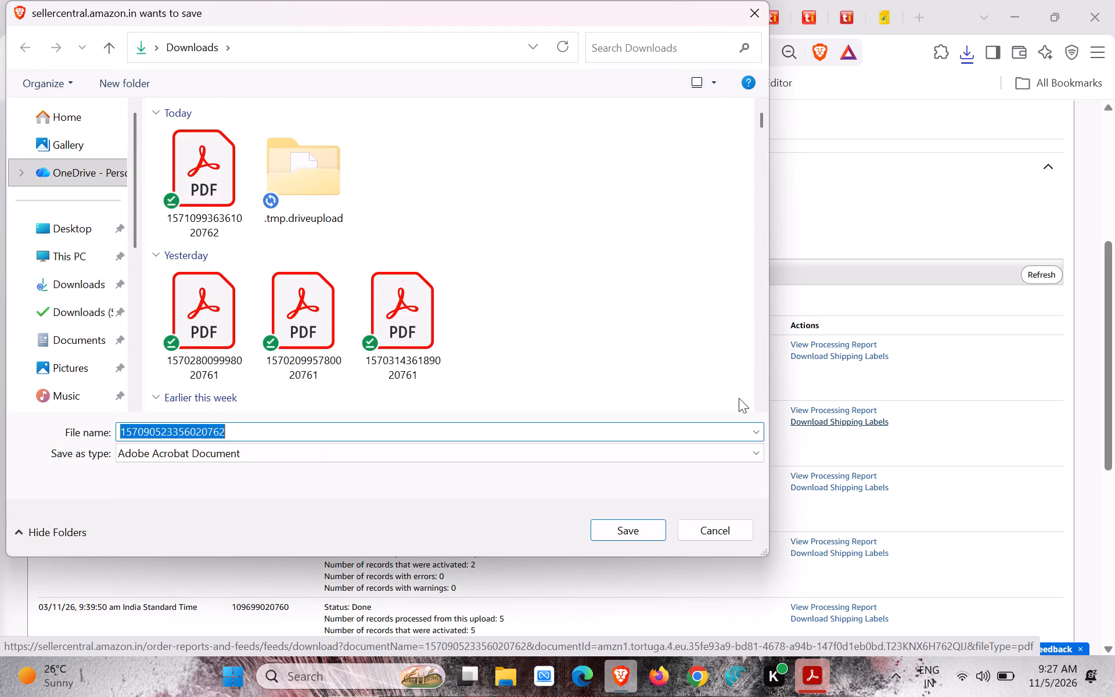
click(641, 530)
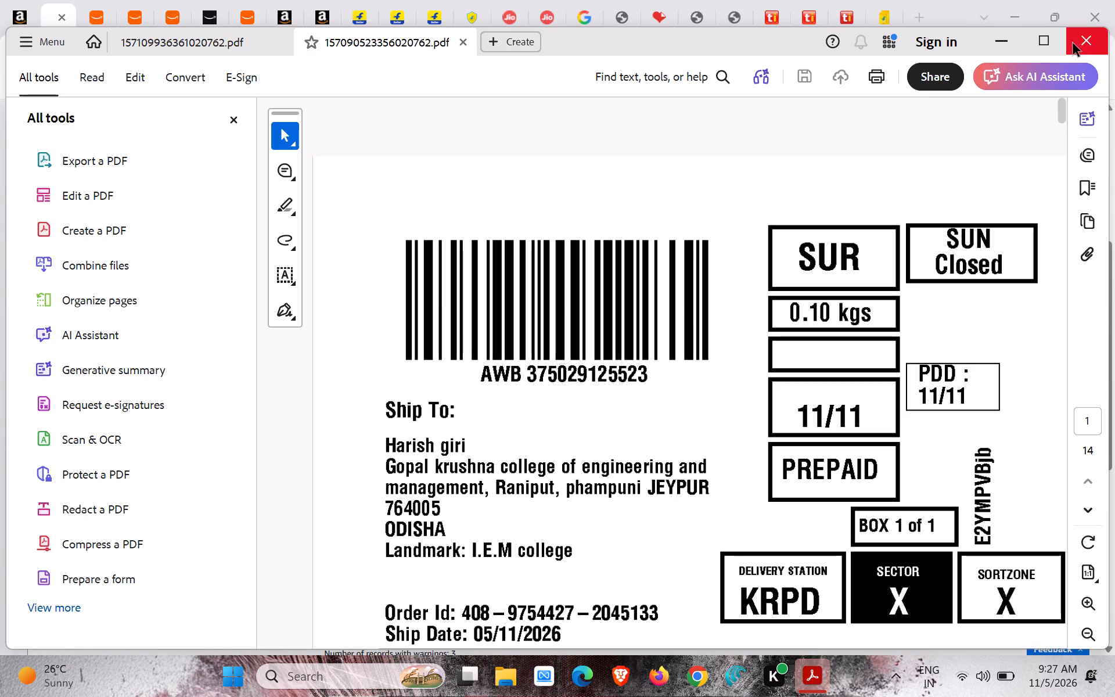
click(1055, 47)
click(1095, 2)
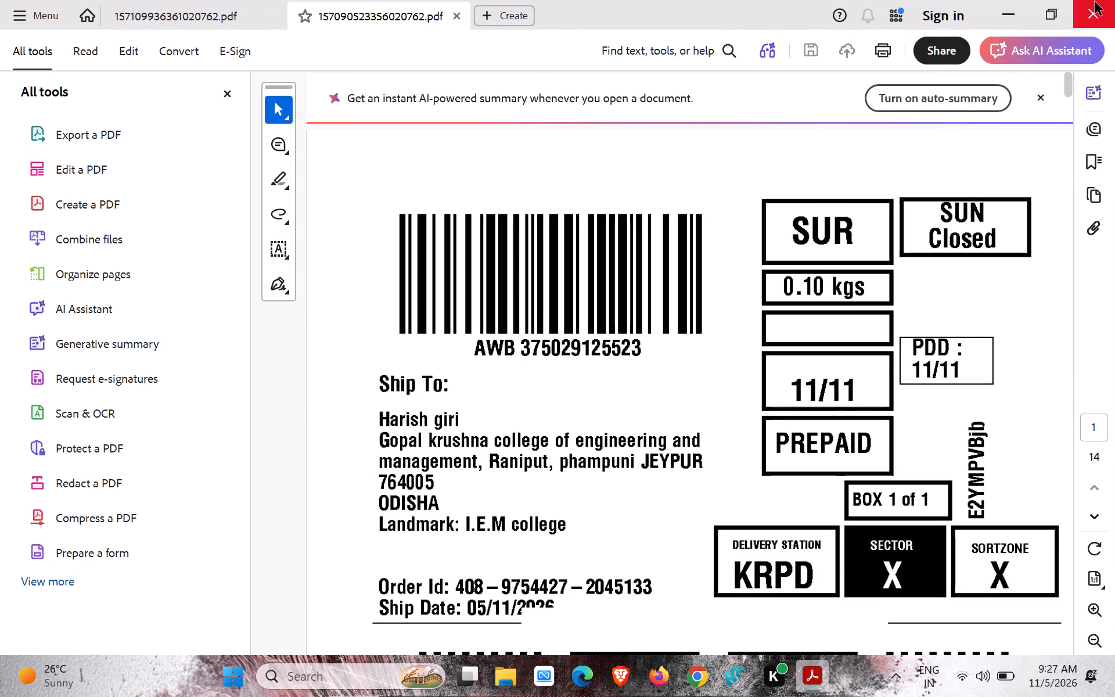
Open ABHA PRINT's Manage Orders and review the sent Easy Ship orders waiting for pickup.
scroll(655, 401, up, 3)
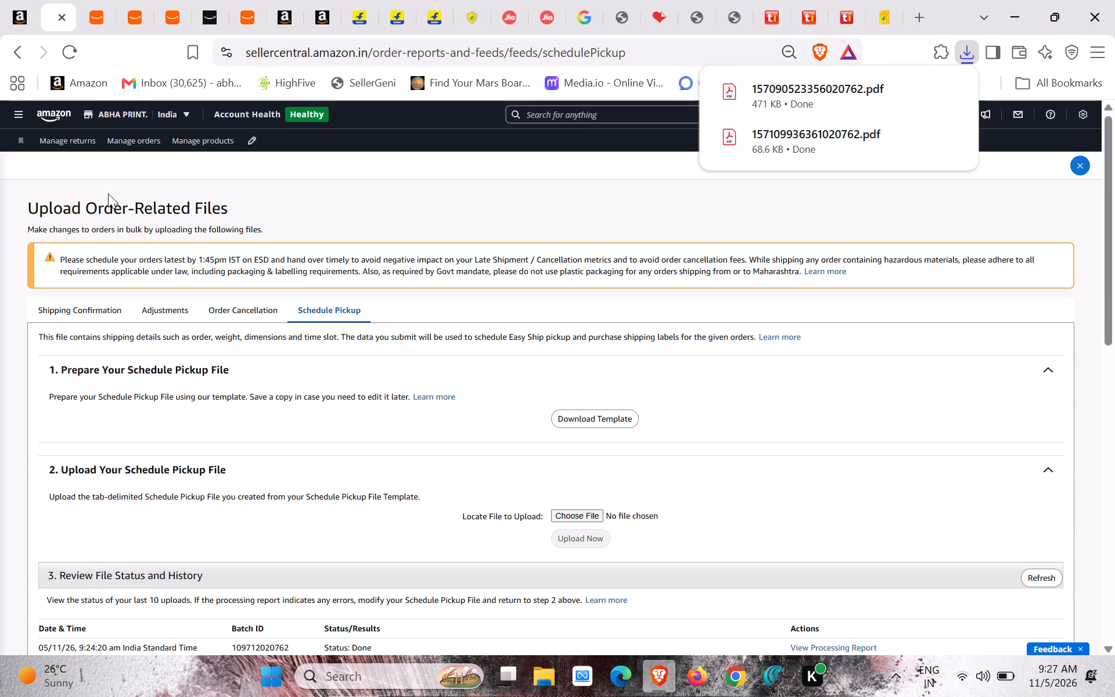
click(151, 139)
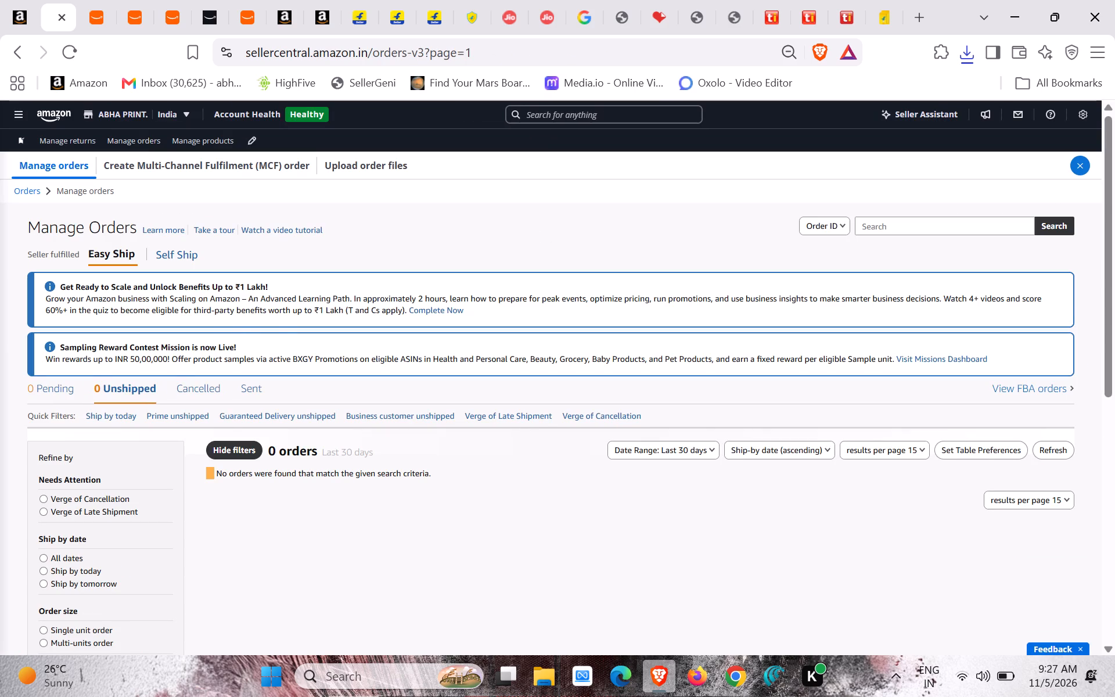
click(243, 388)
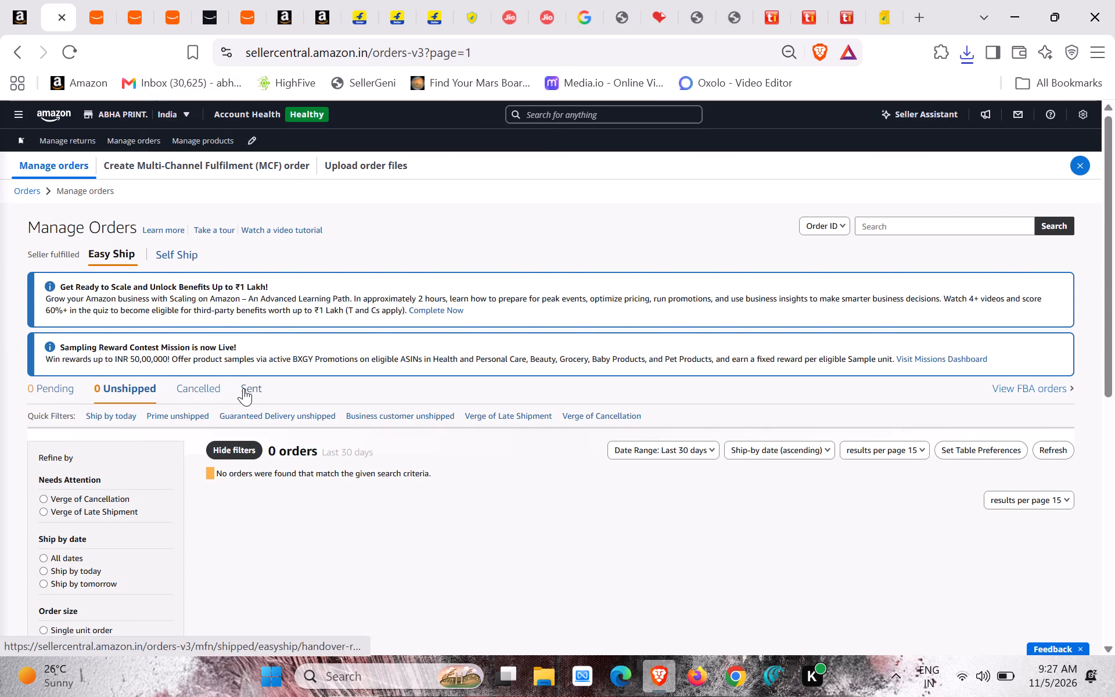
scroll(374, 447, down, 2)
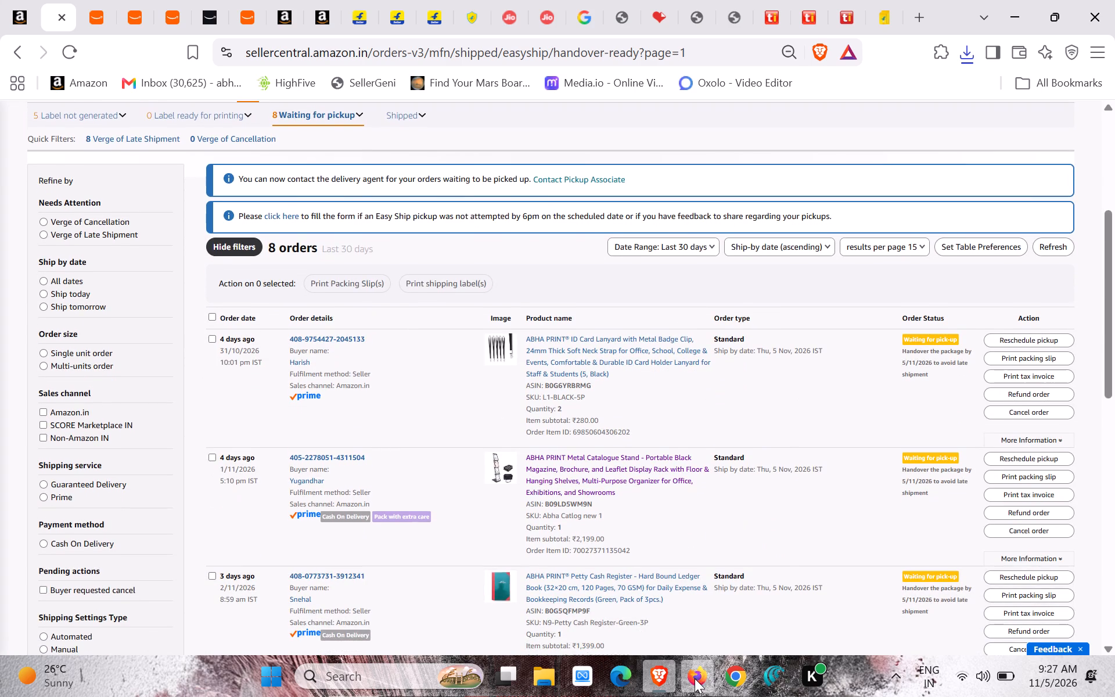
Switch to Firefox, refresh PAPPER VALLEY's pickup file history, and download the shipping labels for the 05/11/26, 9:25:18 am batch, closing the opened PDF.
click(695, 678)
scroll(622, 563, down, 3)
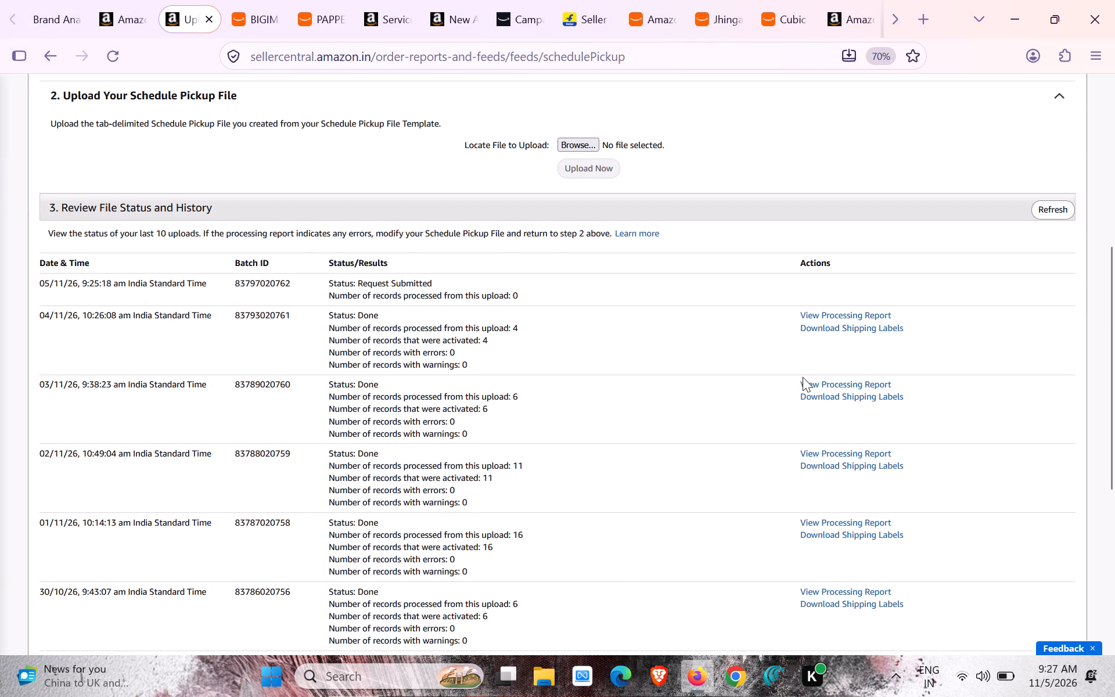
click(1055, 211)
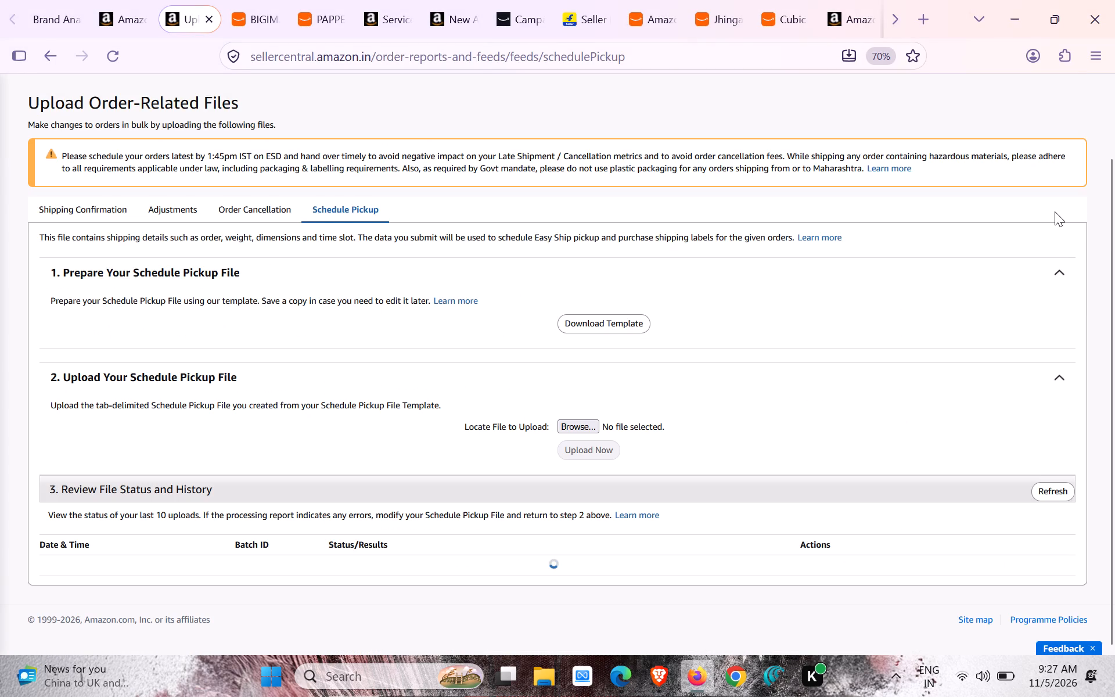
scroll(610, 362, down, 1)
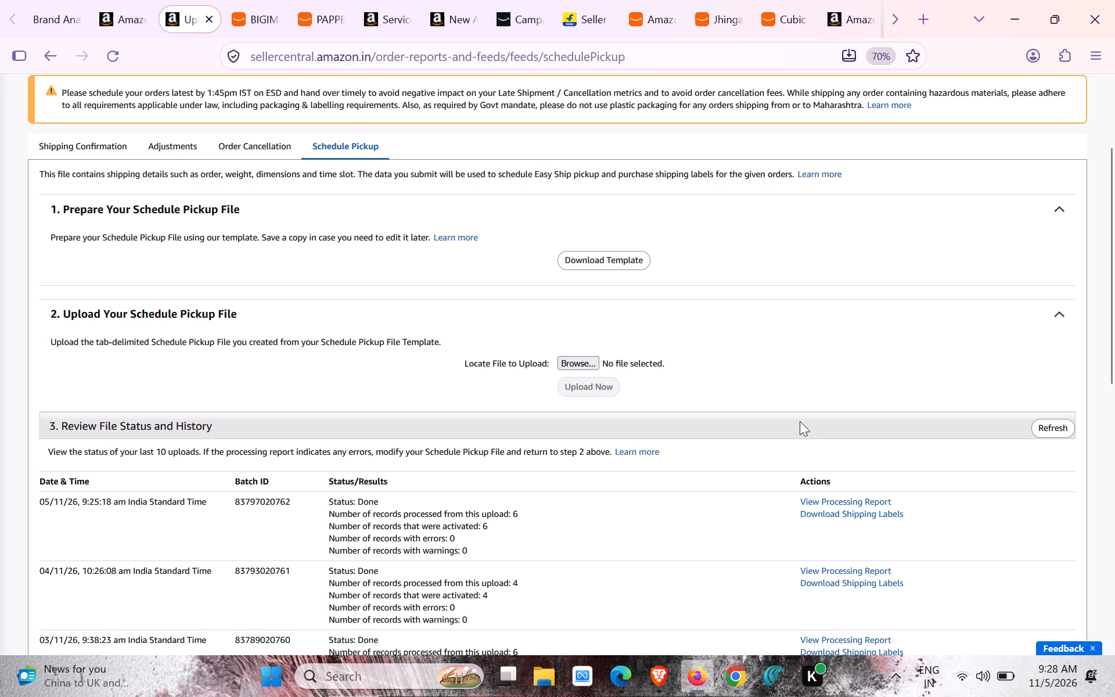
click(848, 516)
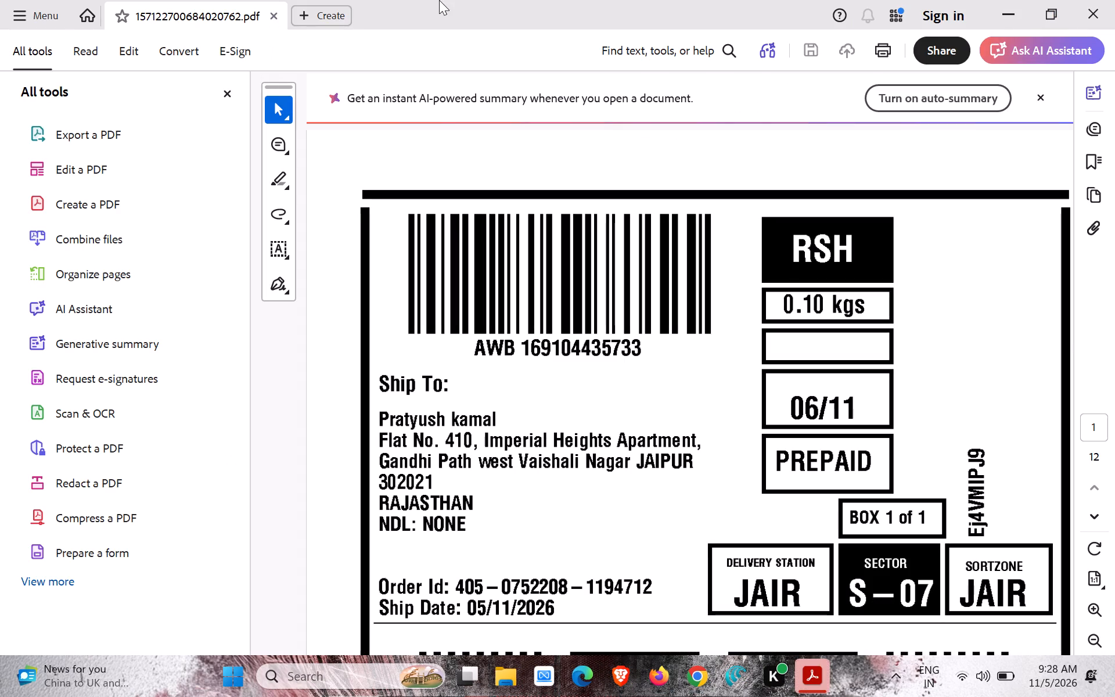
click(1114, 2)
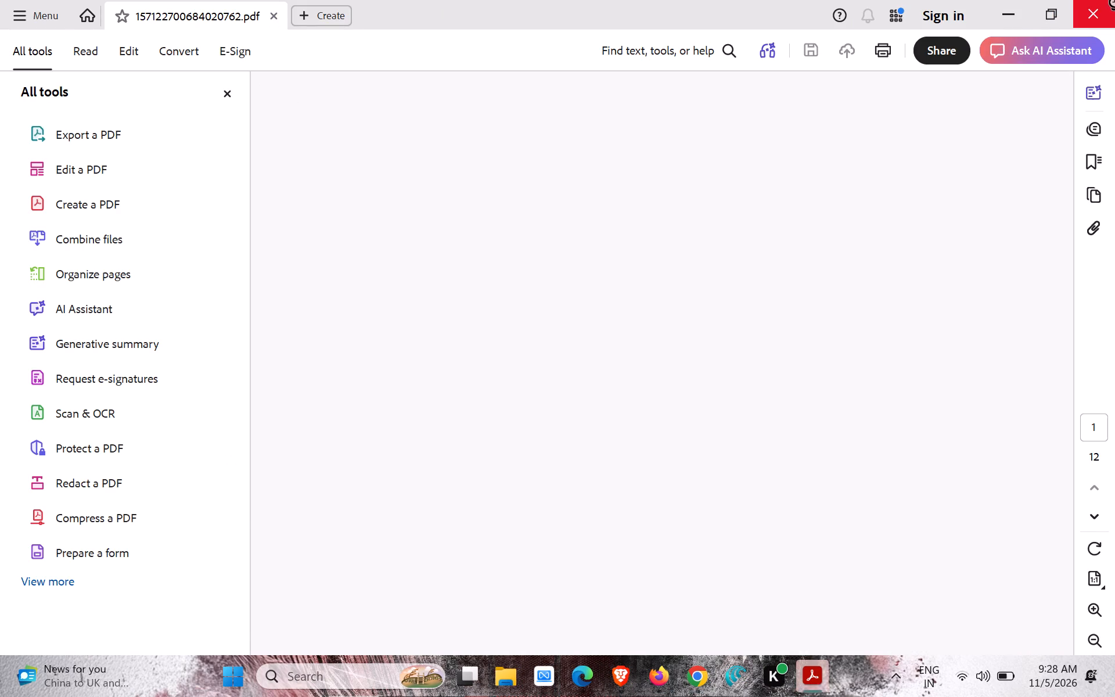
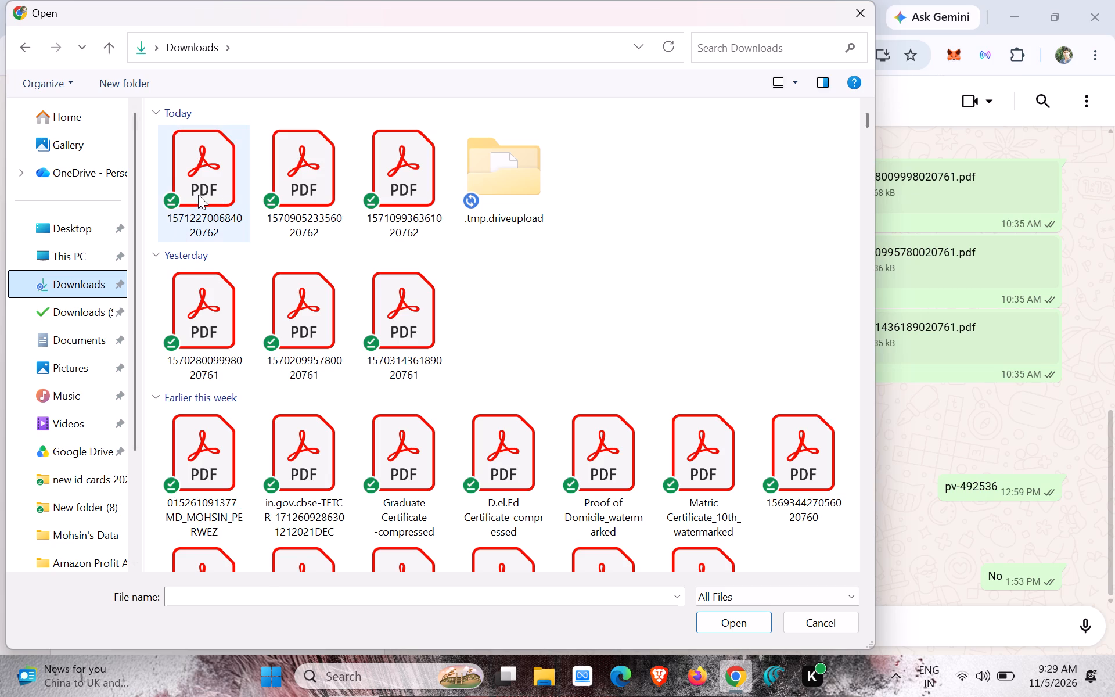
click(198, 195)
ctrl+click(291, 191)
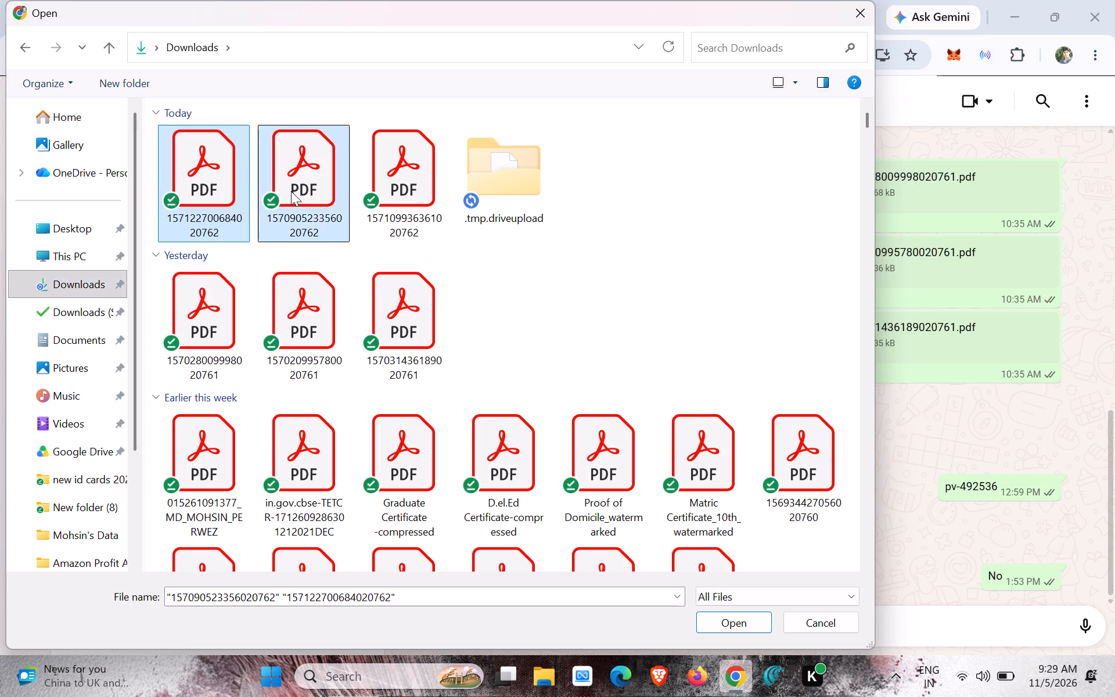
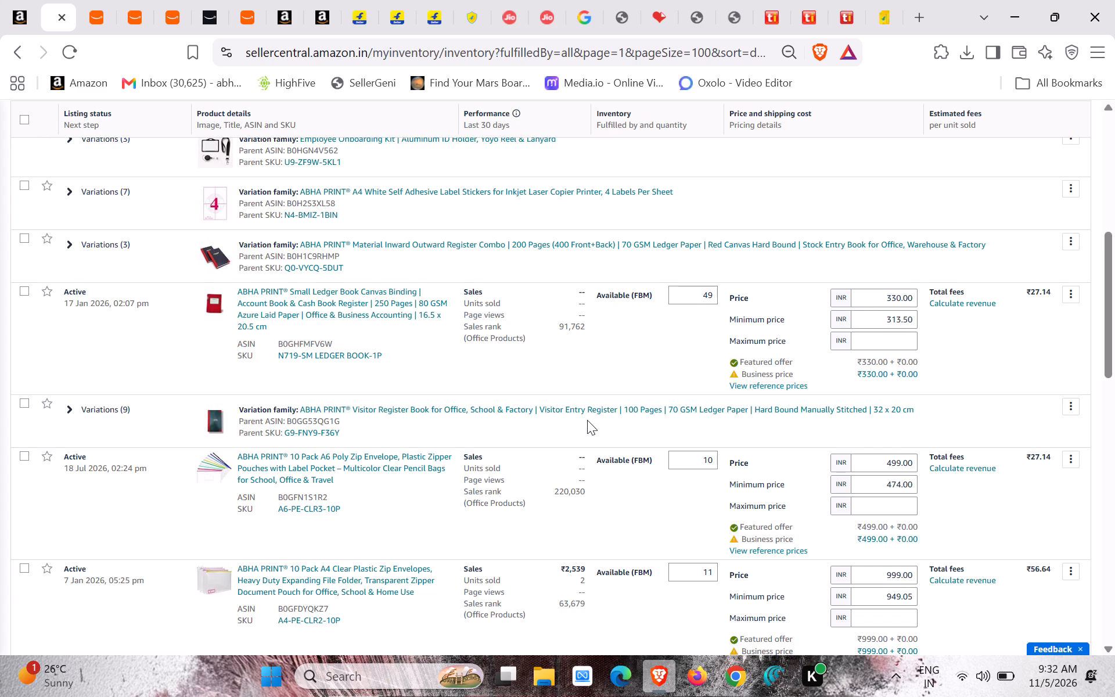
Look through ABHA PRINT's inventory listings in Brave, examining available quantities and prices.
scroll(587, 420, down, 2)
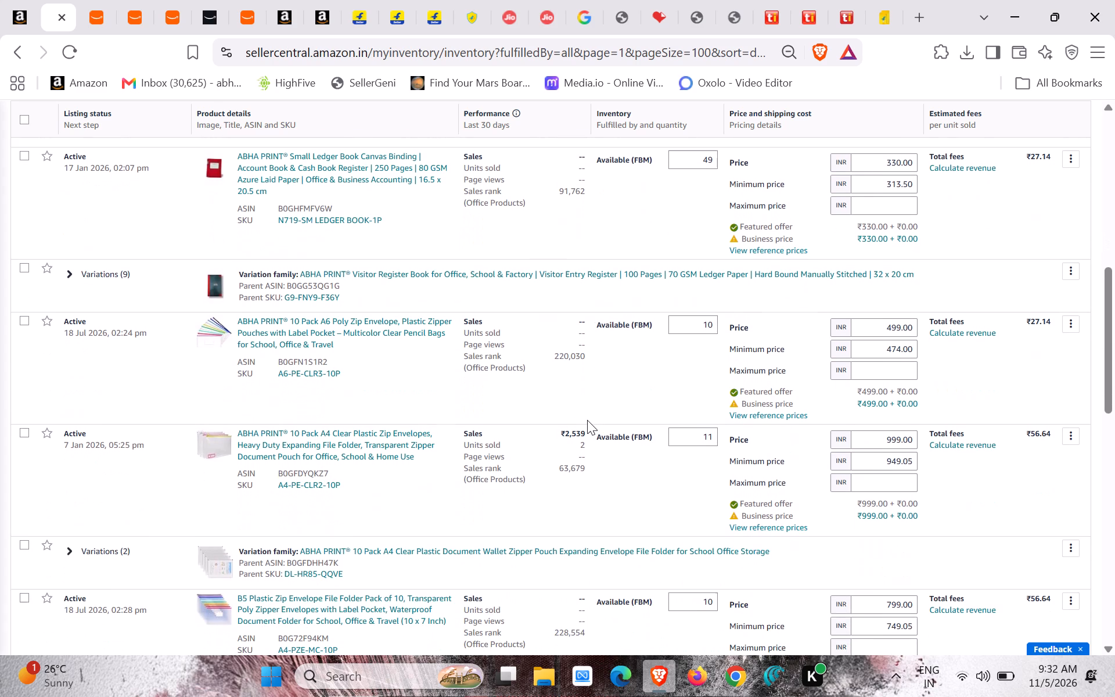
scroll(587, 420, down, 1)
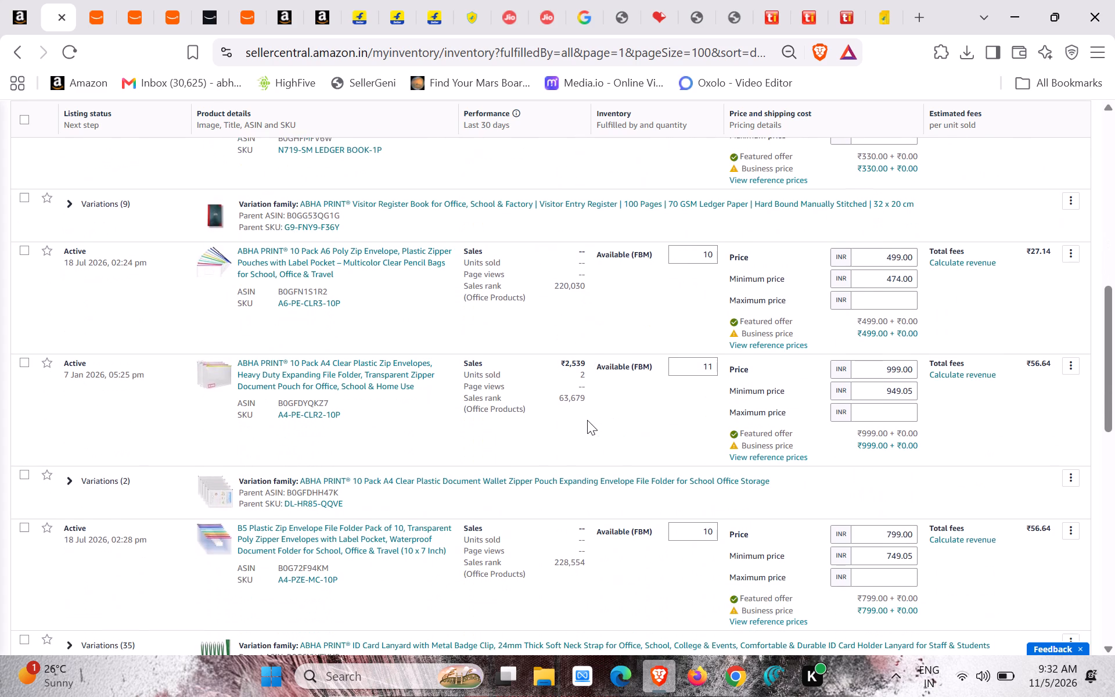
Continue examining ABHA PRINT's inventory listings, from the zip envelopes through the registers and 2026 diaries to the notebook and lanyard listings.
scroll(587, 420, down, 1)
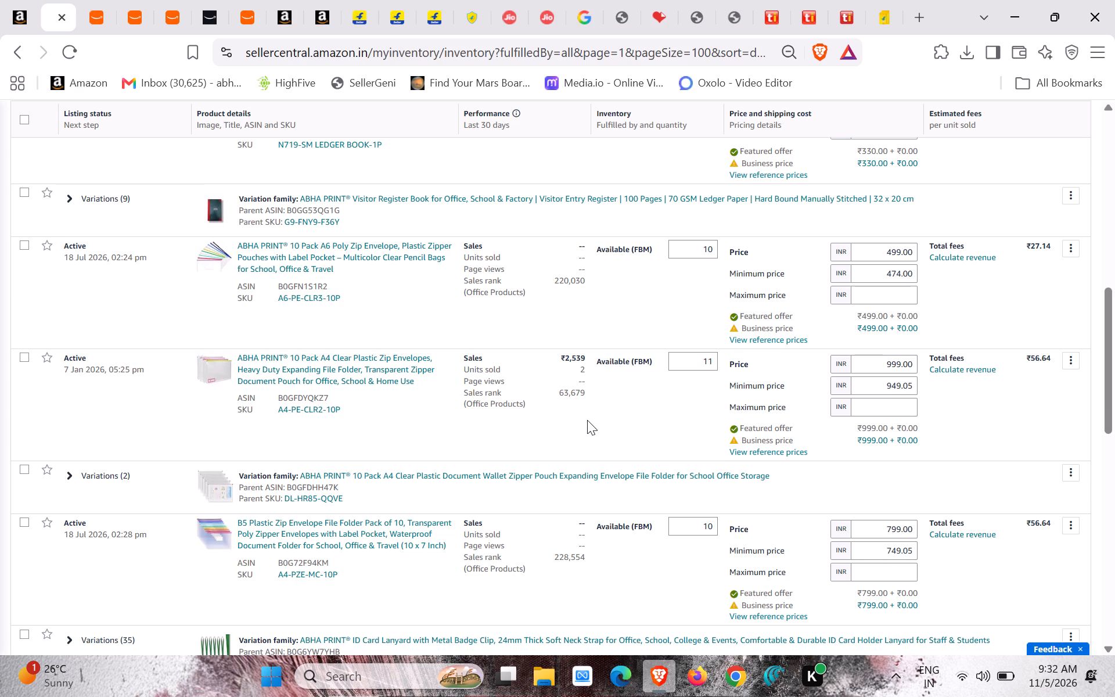
scroll(400, 420, down, 1)
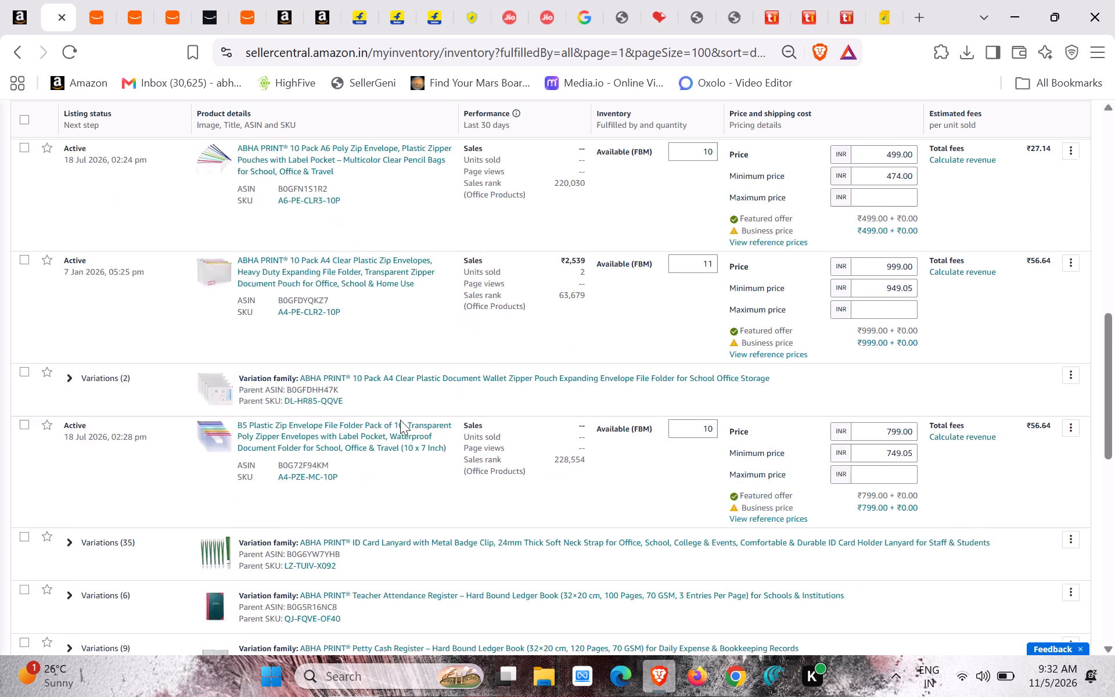
scroll(400, 420, down, 7)
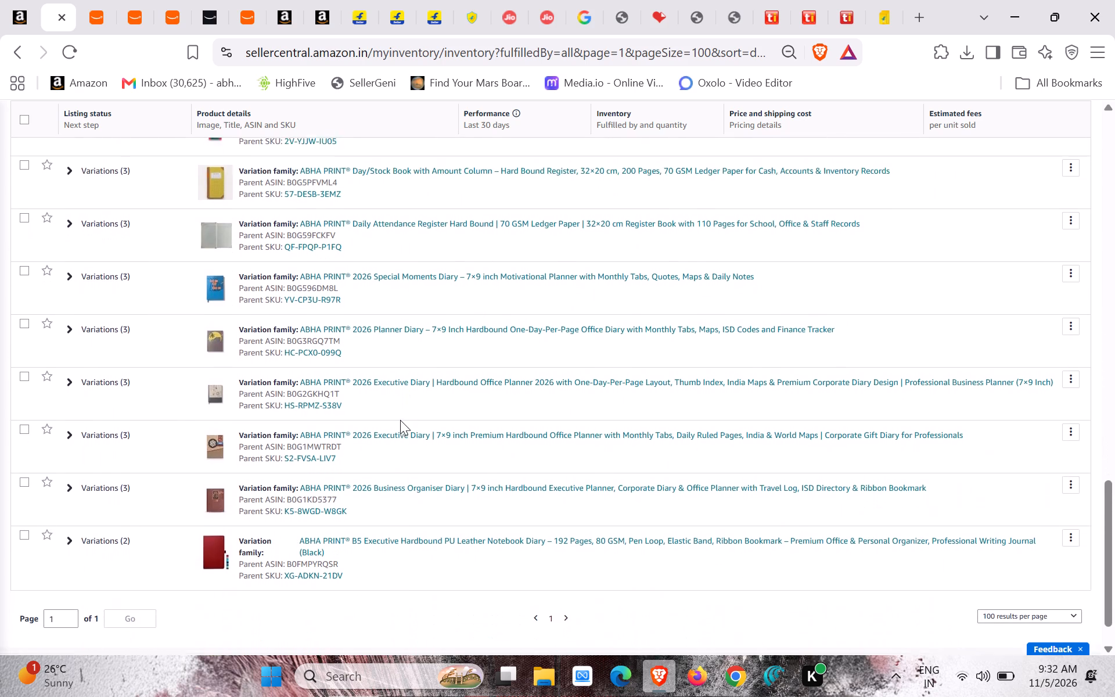
scroll(400, 420, down, 2)
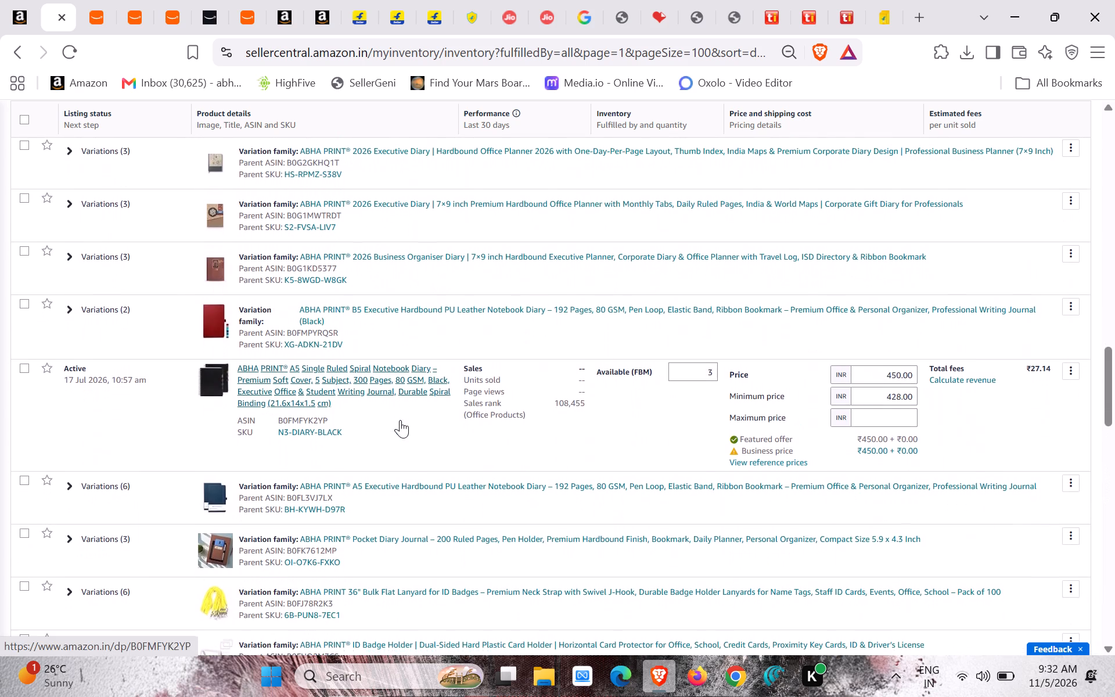
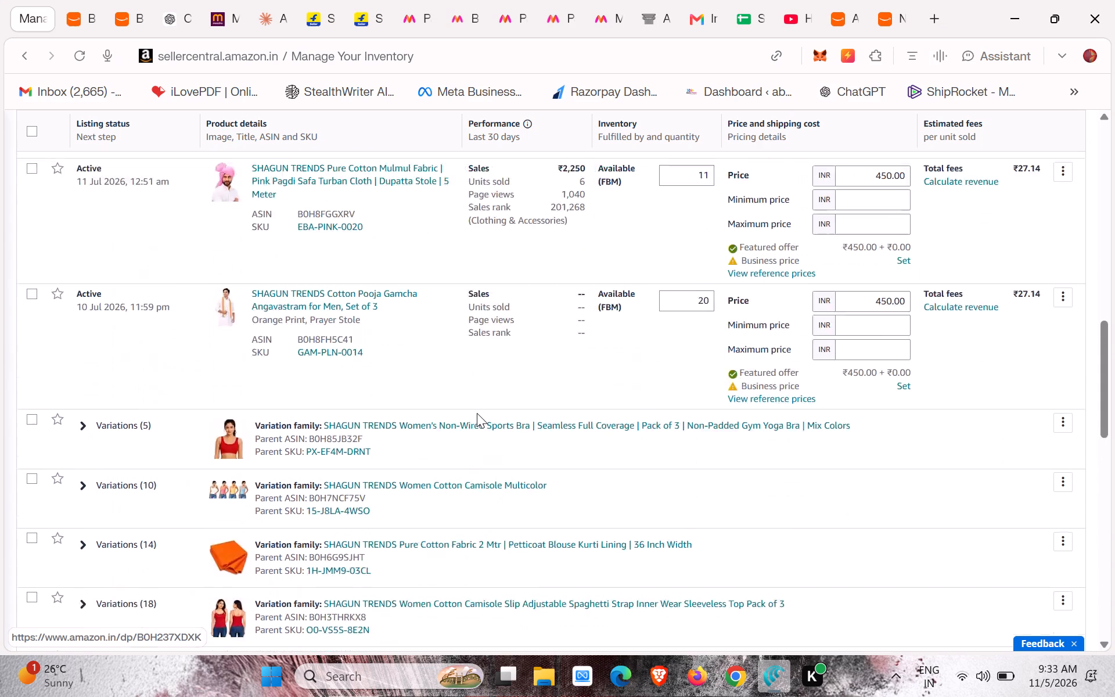
Refresh ShagunTrends' inventory page in Comet and look through its listings, examining available actions, quantities and prices.
scroll(477, 413, up, 7)
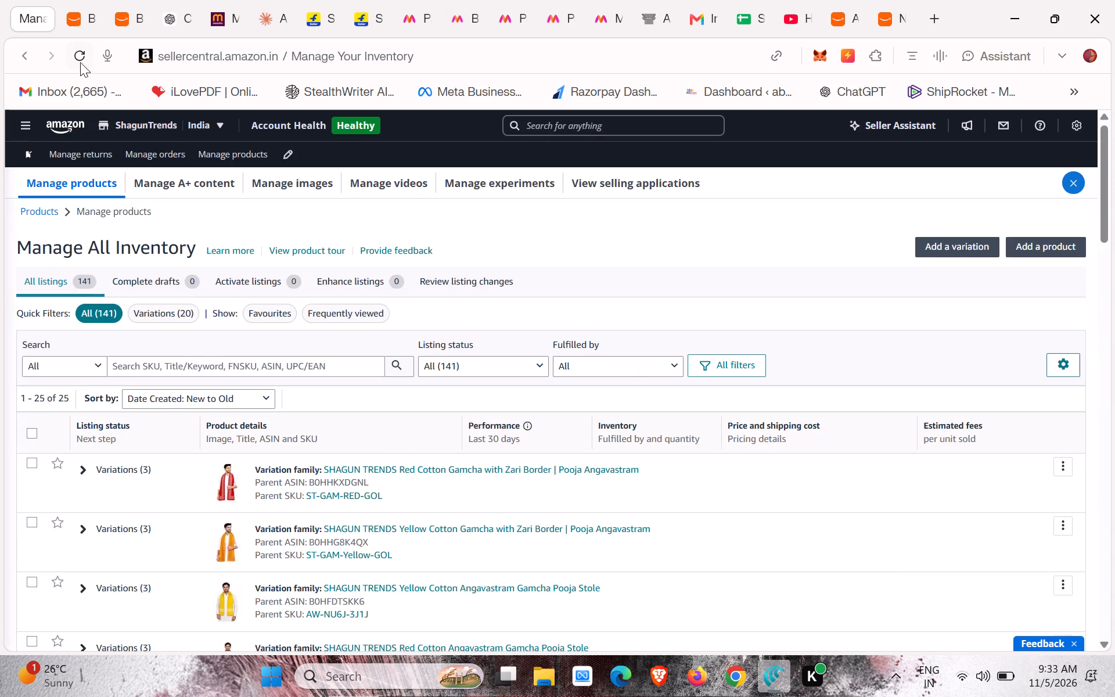
click(80, 59)
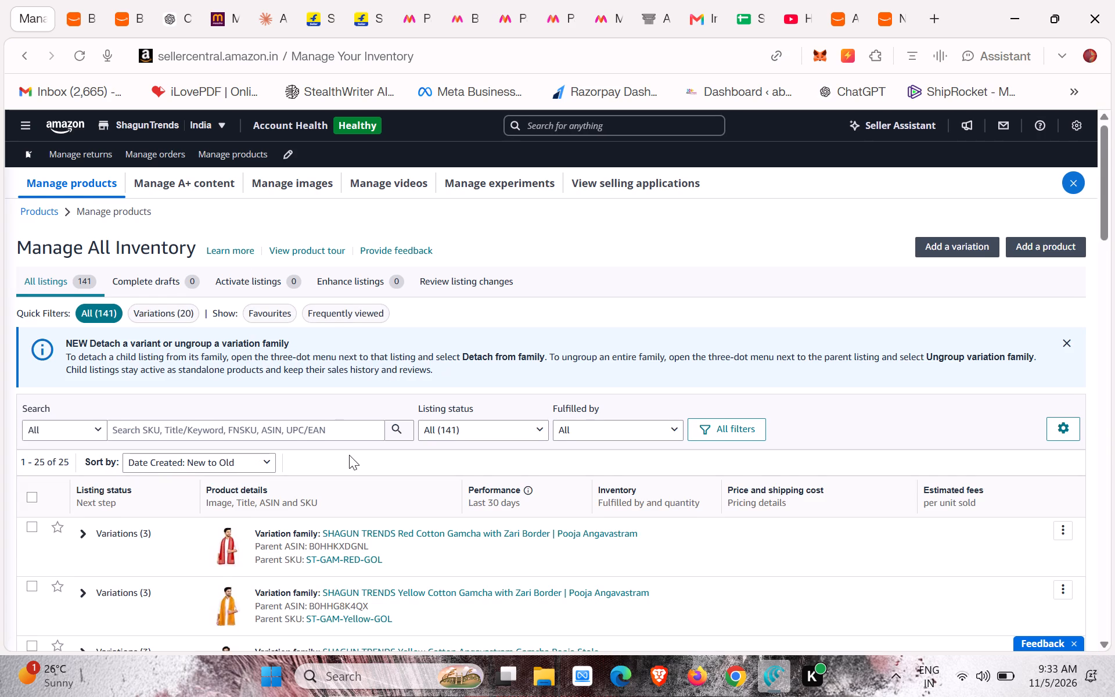
scroll(349, 455, down, 1)
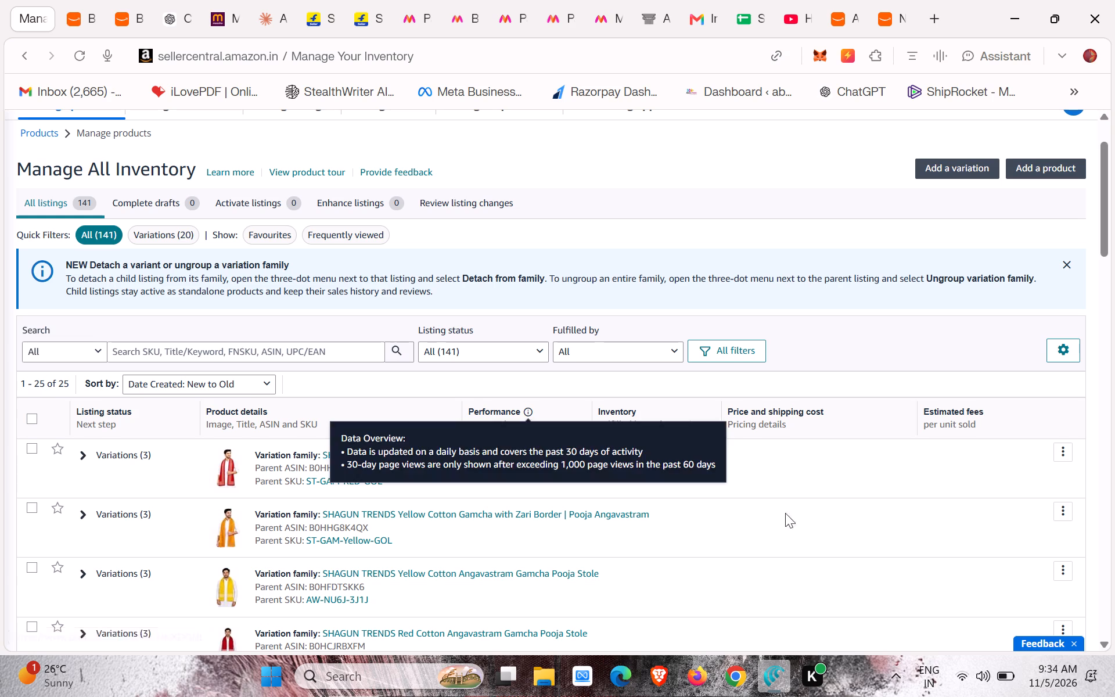
click(1066, 459)
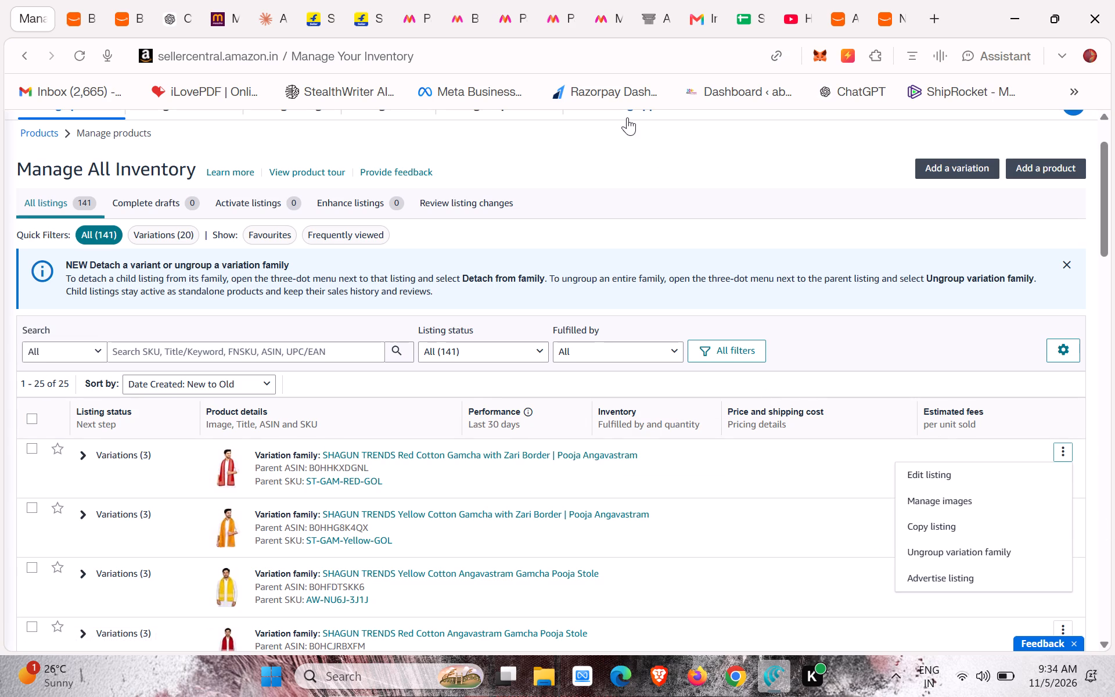
click(602, 162)
scroll(602, 162, down, 3)
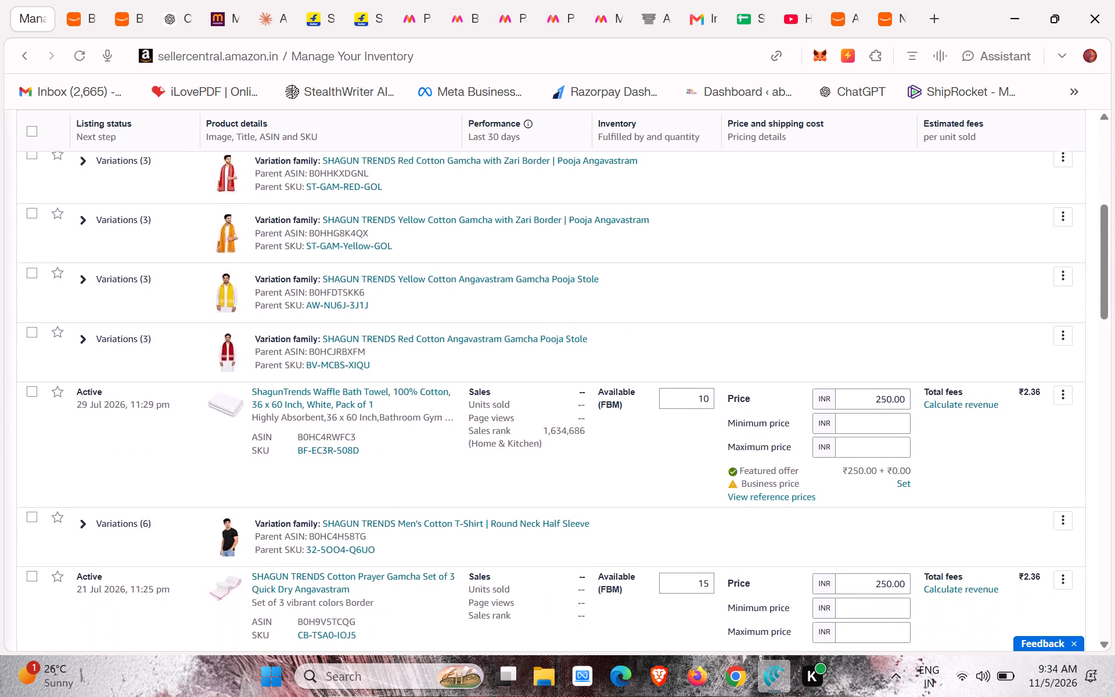
scroll(602, 162, down, 8)
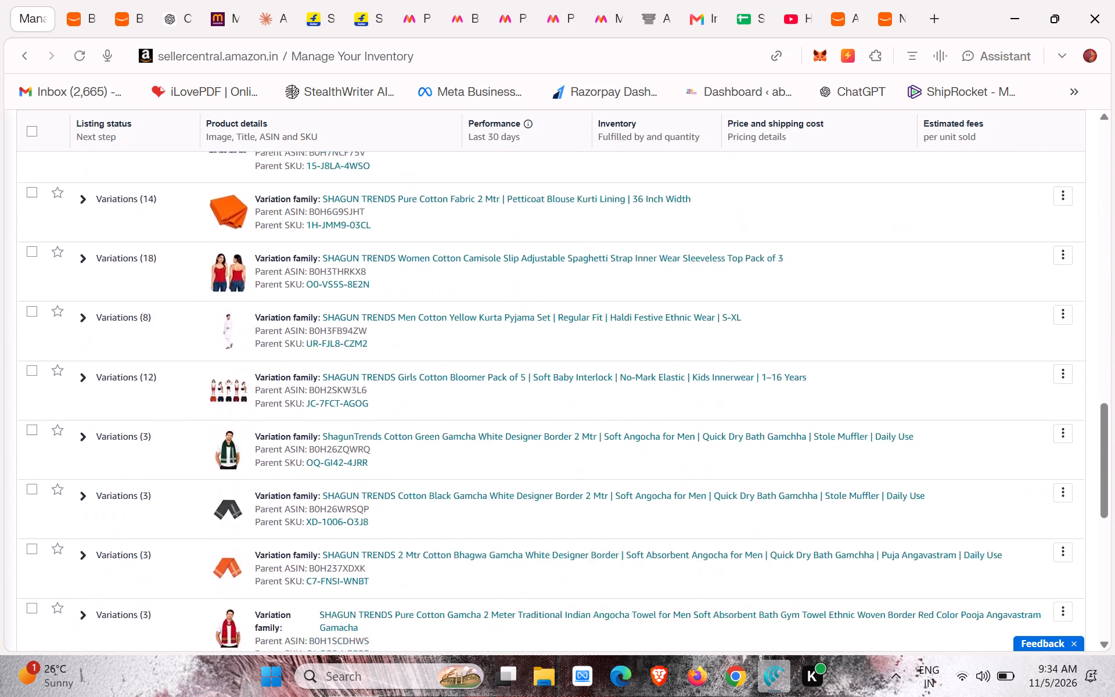
scroll(602, 162, down, 4)
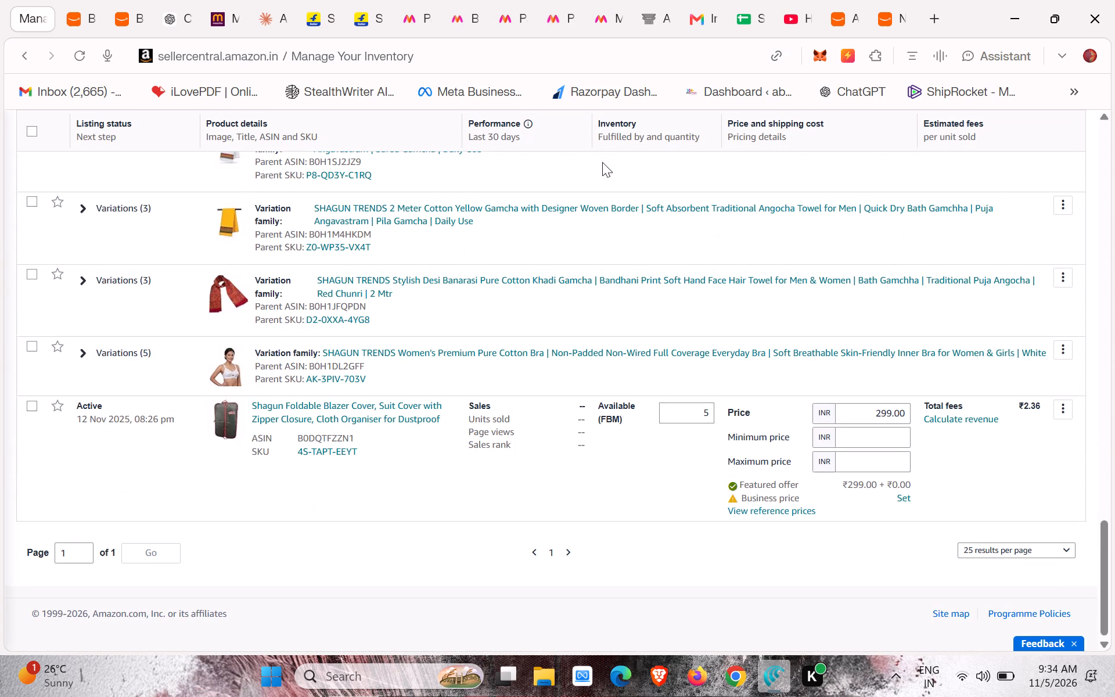
scroll(490, 276, down, 4)
scroll(490, 276, up, 9)
Open ShagunTrends' Seller Central home dashboard and review its sales, orders, performance tier, news and advertising summaries.
click(70, 124)
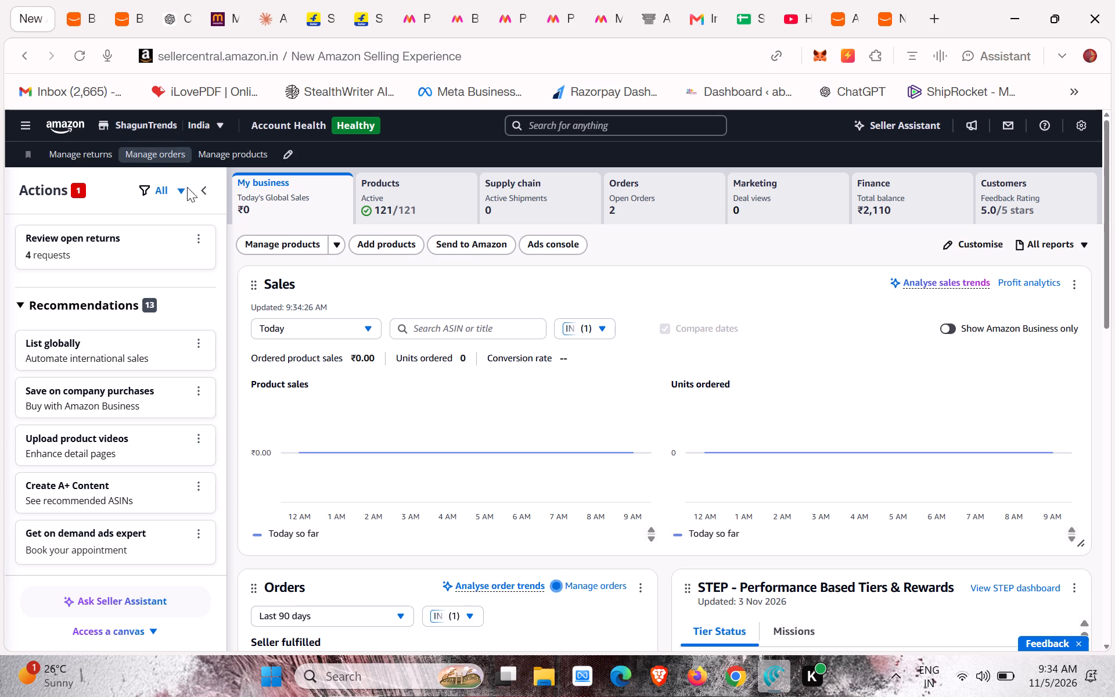
scroll(544, 433, down, 3)
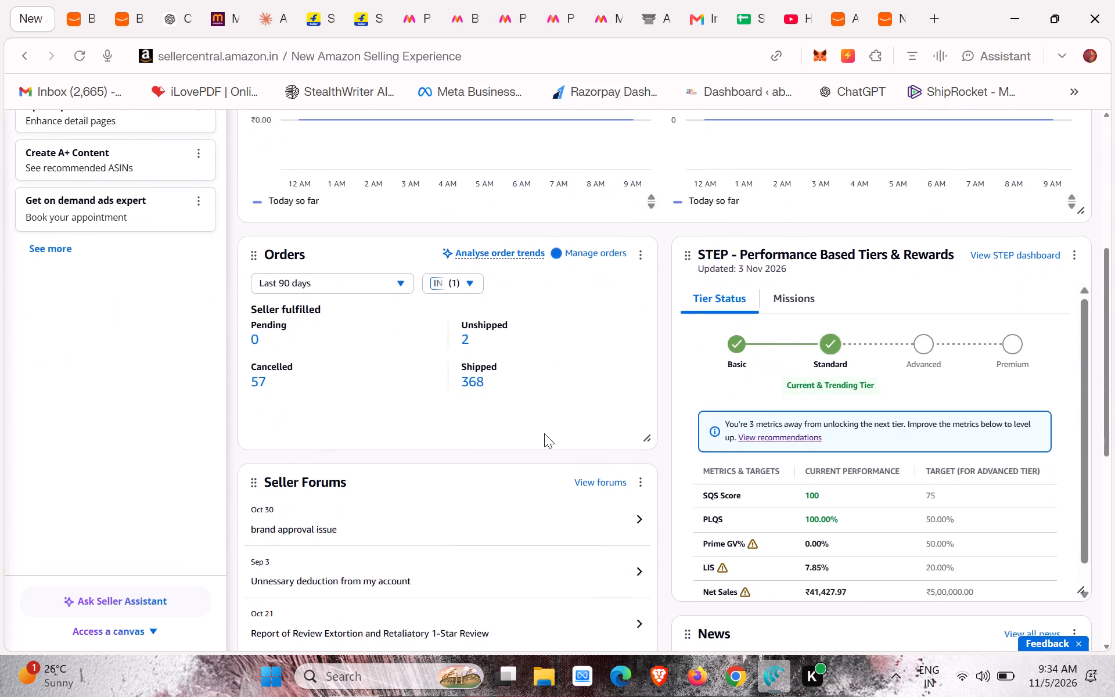
scroll(544, 433, down, 3)
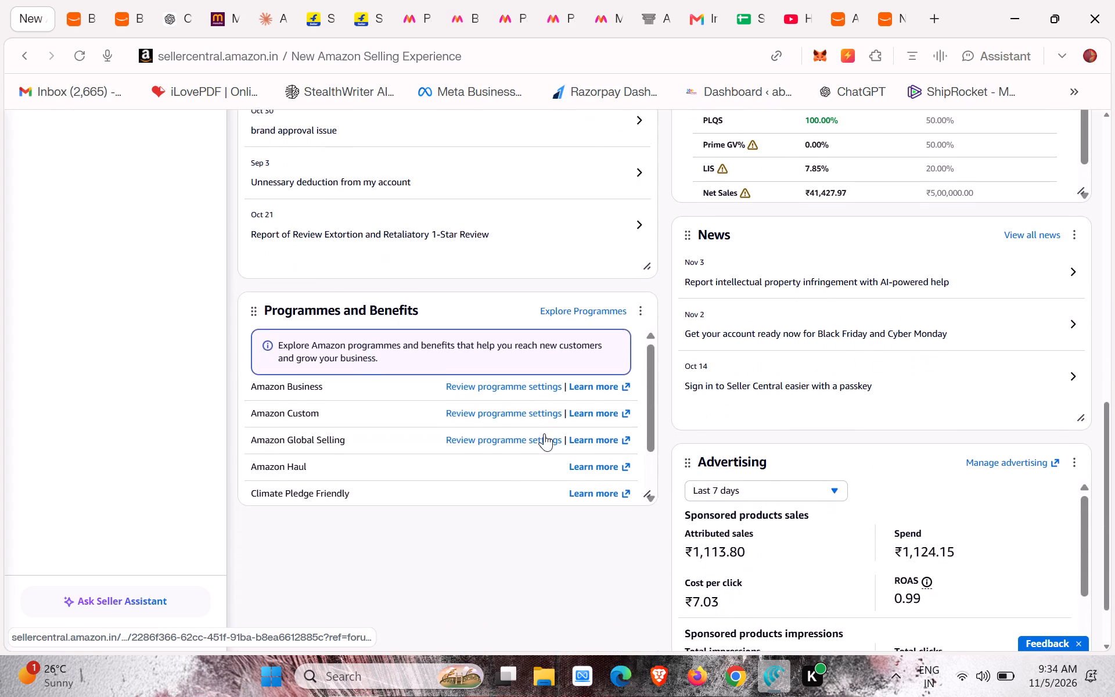
scroll(544, 433, down, 1)
scroll(544, 433, up, 9)
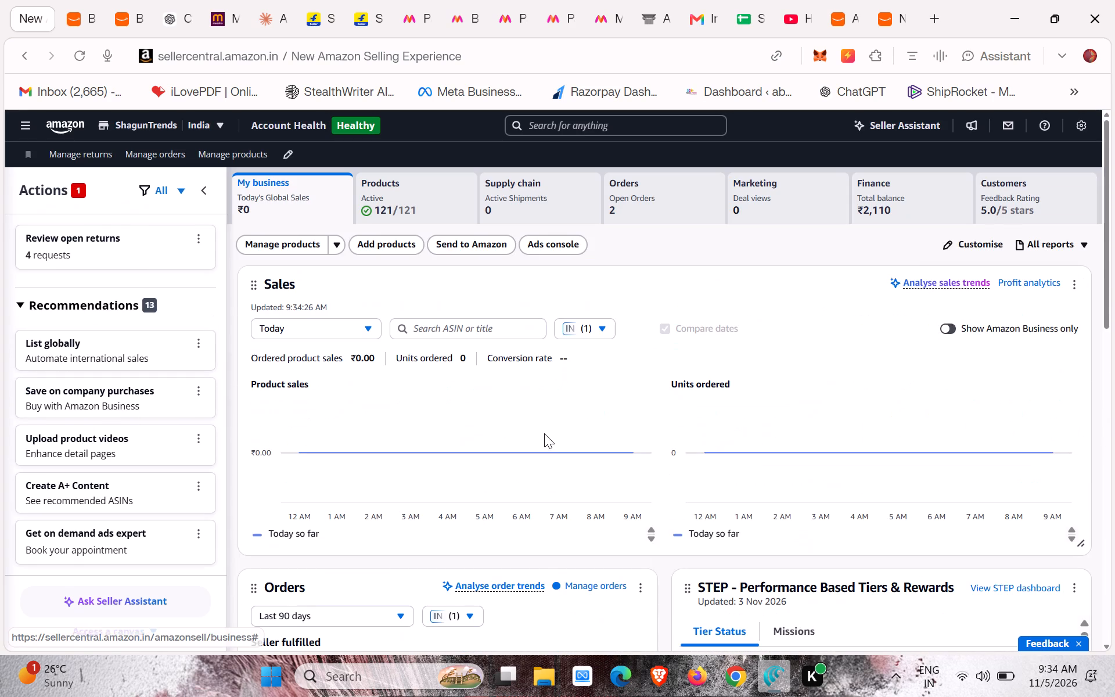
Switch to Brave and open ABHA PRINT's Seller Central home dashboard.
click(747, 681)
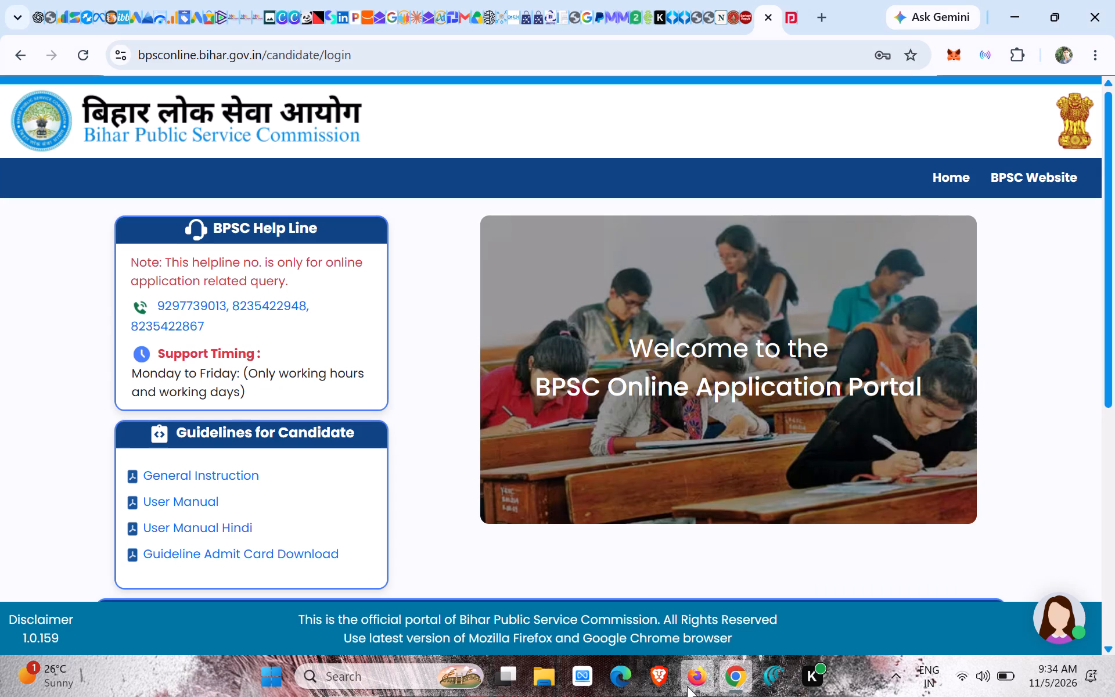
click(666, 688)
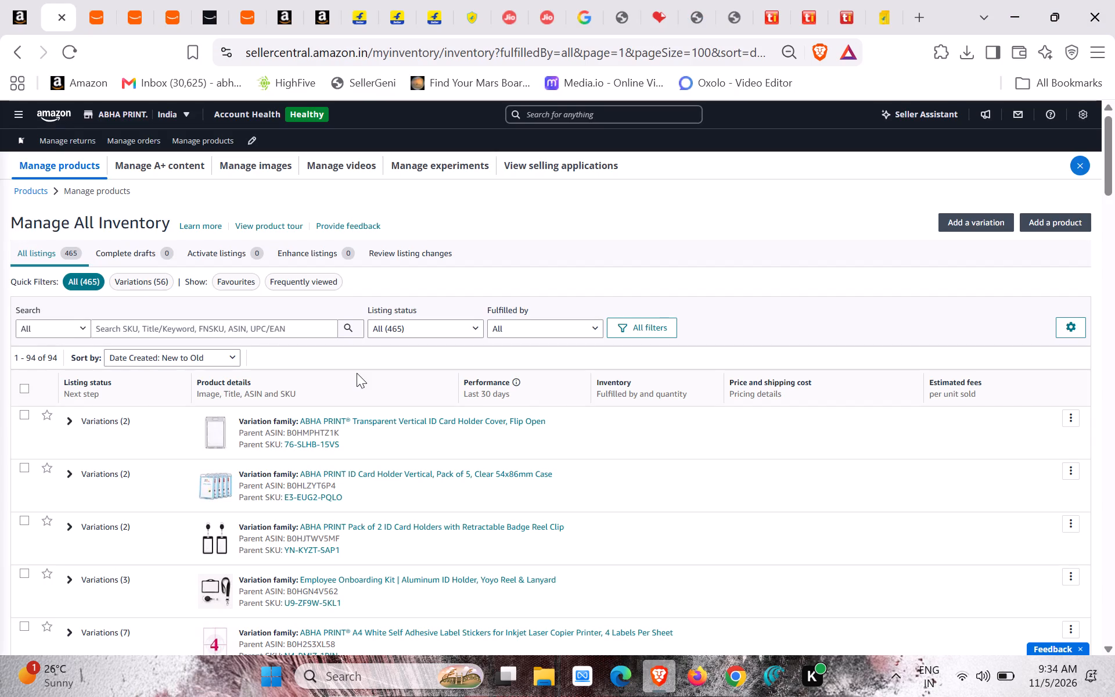
click(51, 114)
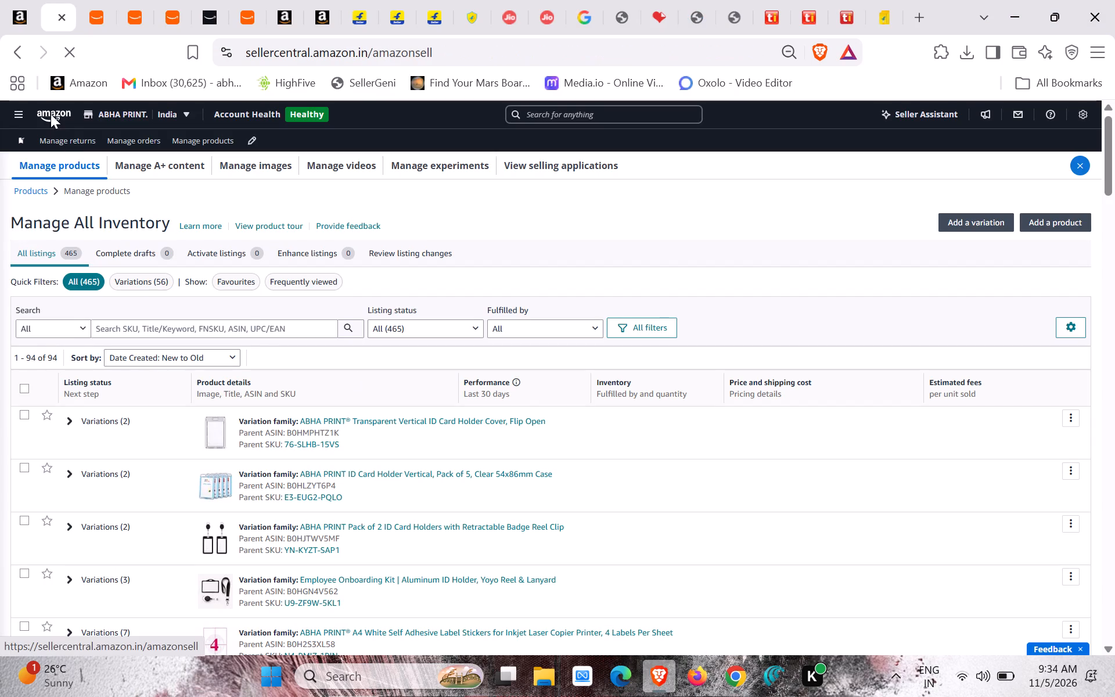
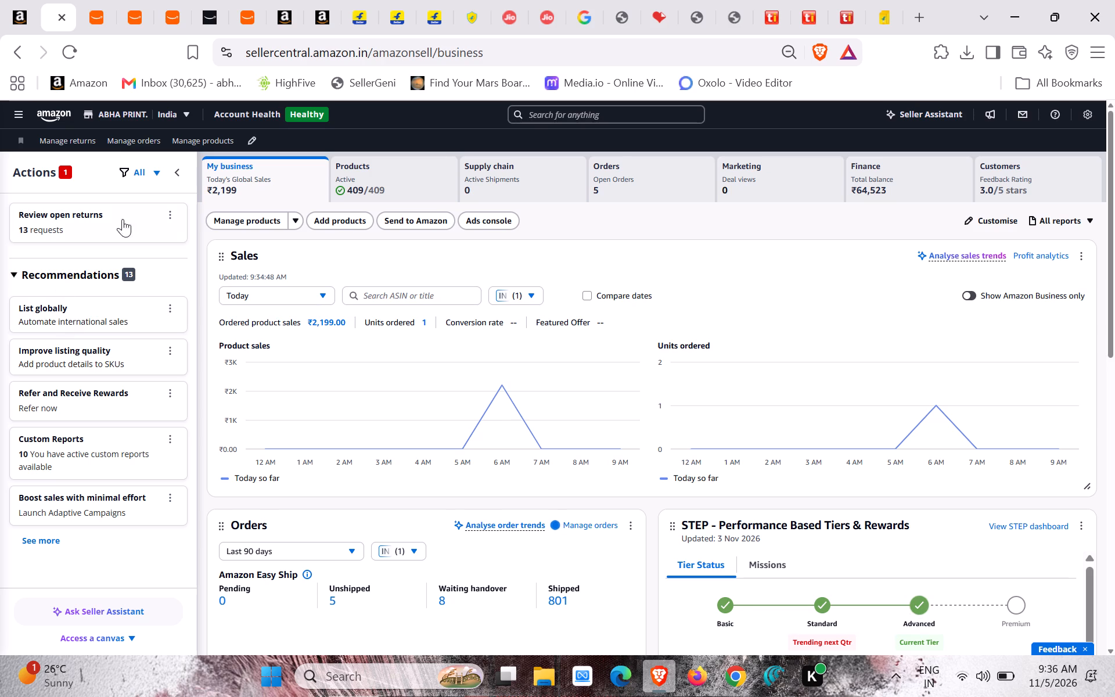
Open ABHA PRINT's Manage Orders page and check its unshipped Easy Ship orders.
click(149, 142)
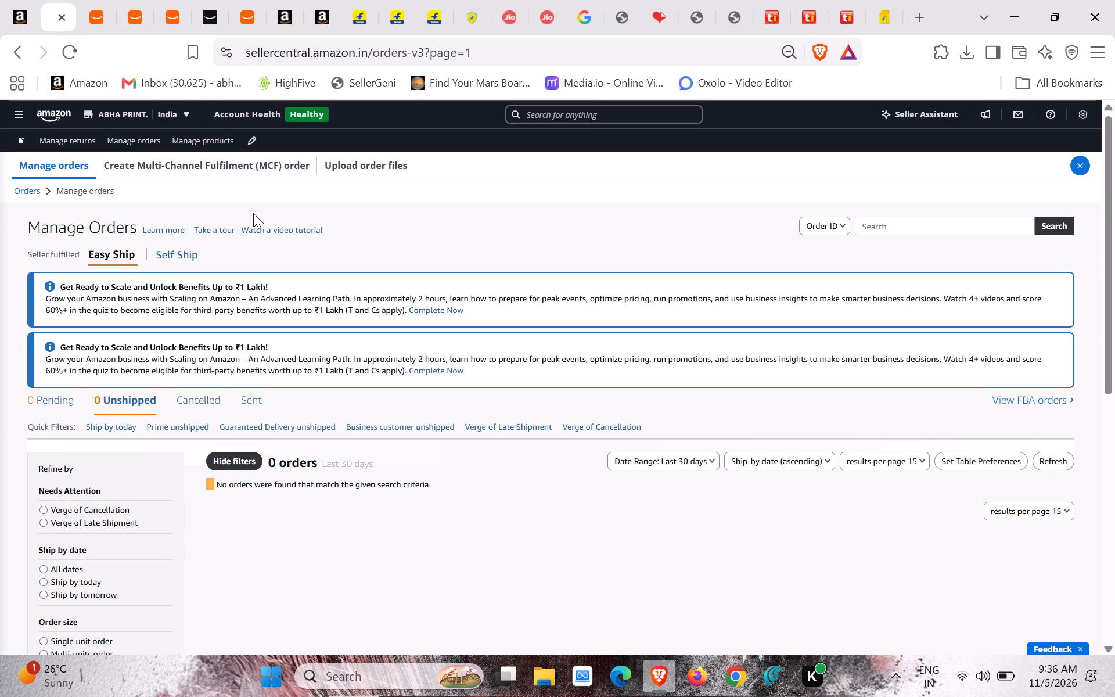
In ABHA PRINT's product inventory, set the available quantity of the black A5 Single Ruled Spiral Notebook Diary to 13 and save it.
click(207, 141)
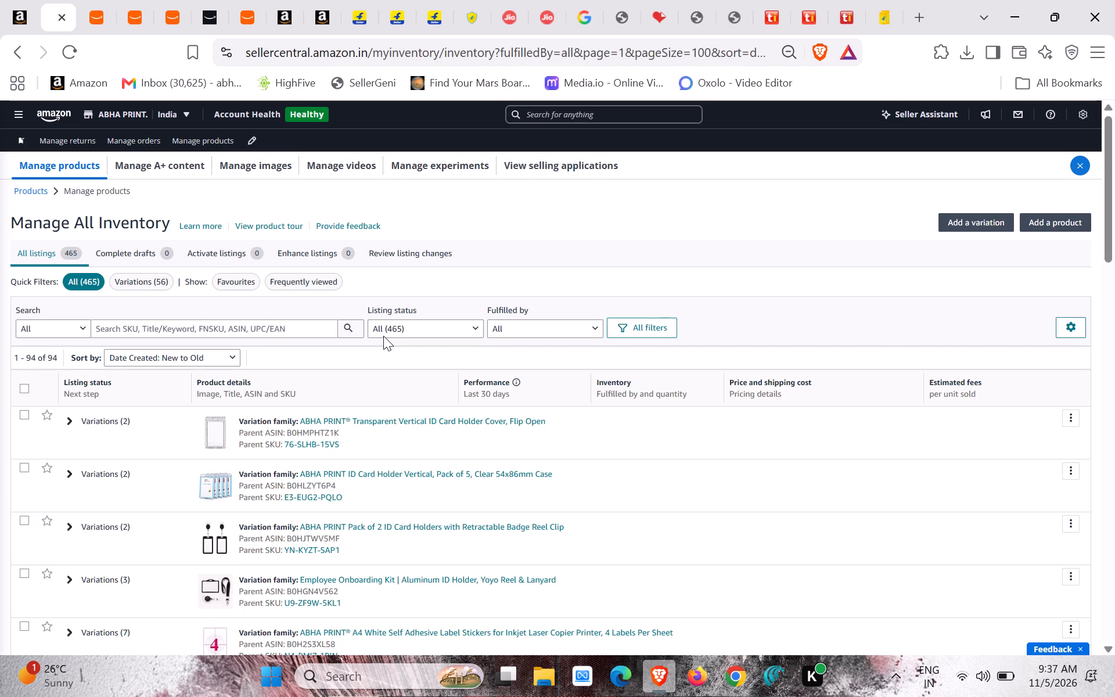
scroll(365, 519, down, 3)
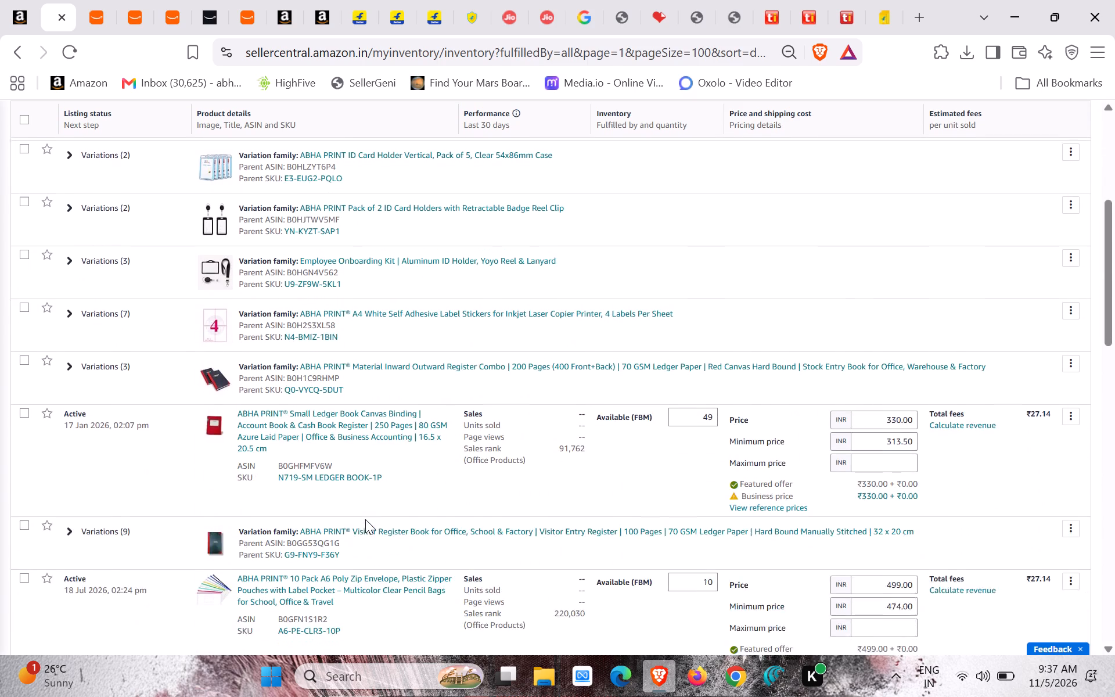
scroll(365, 519, down, 2)
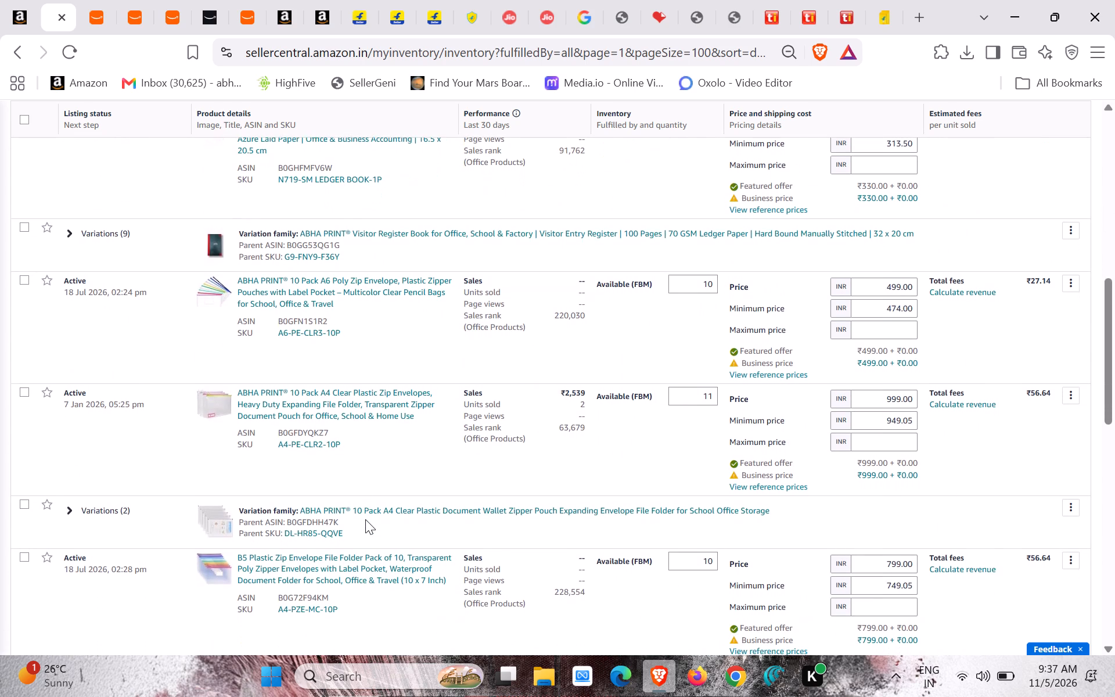
scroll(365, 519, down, 2)
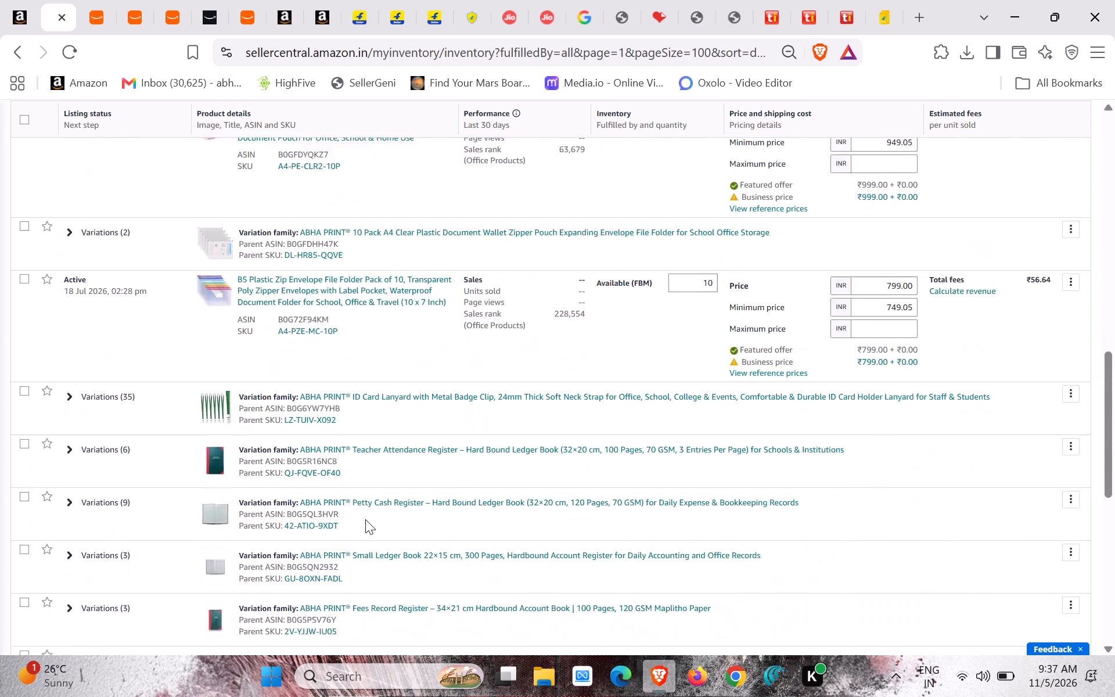
scroll(365, 519, down, 3)
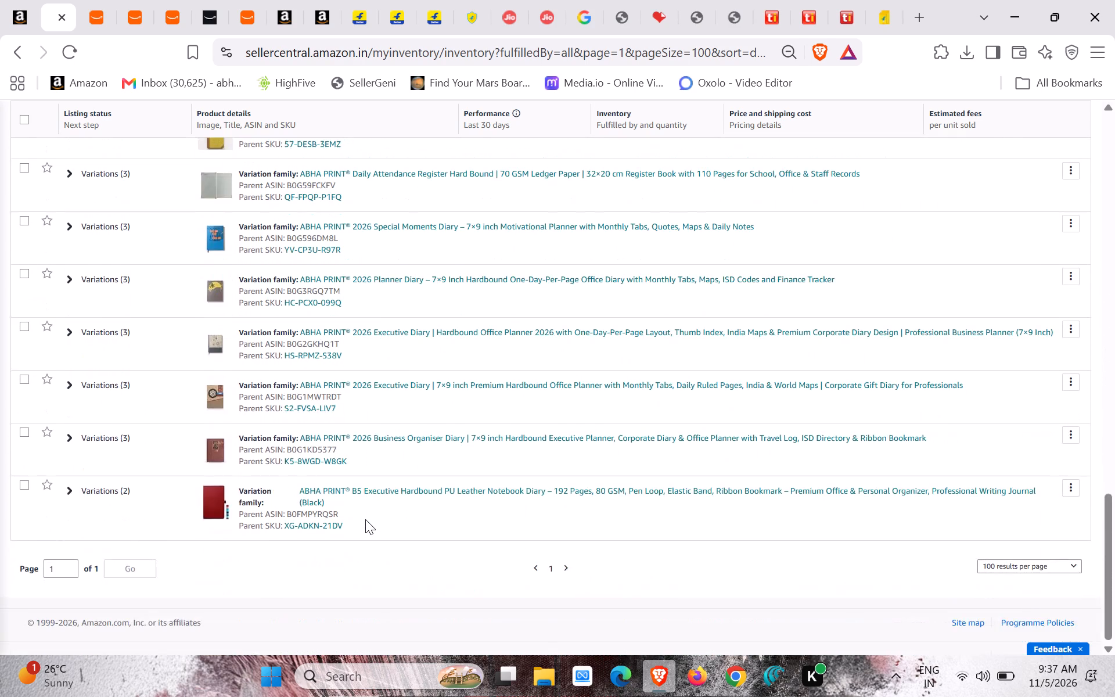
scroll(365, 519, down, 1)
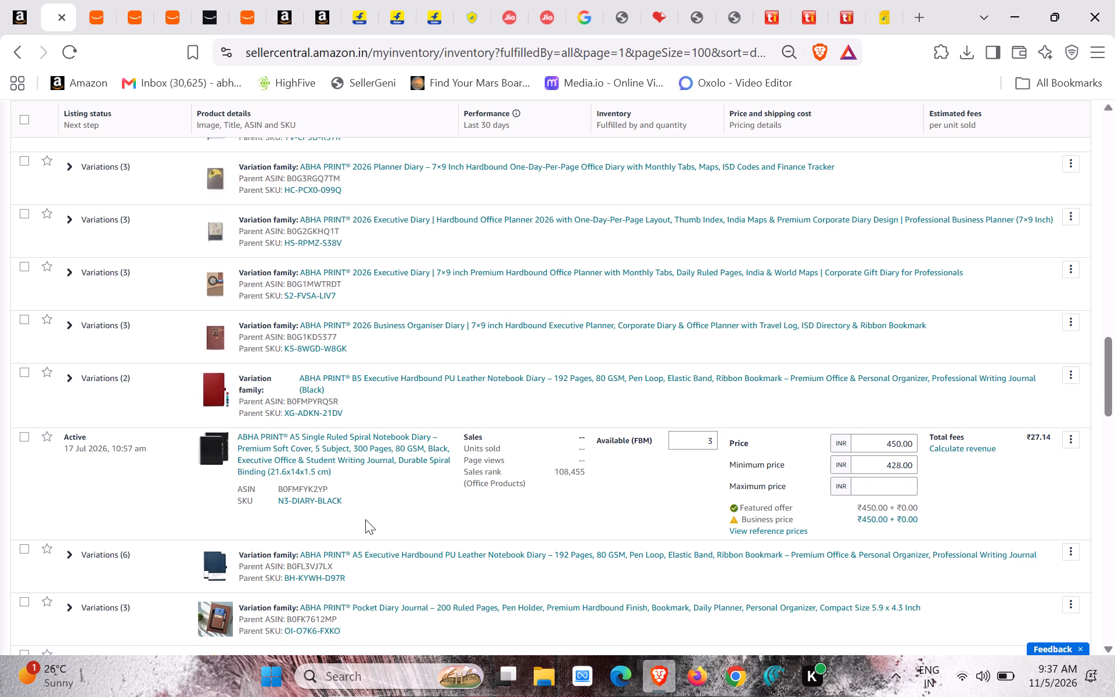
click(699, 443)
key(1)
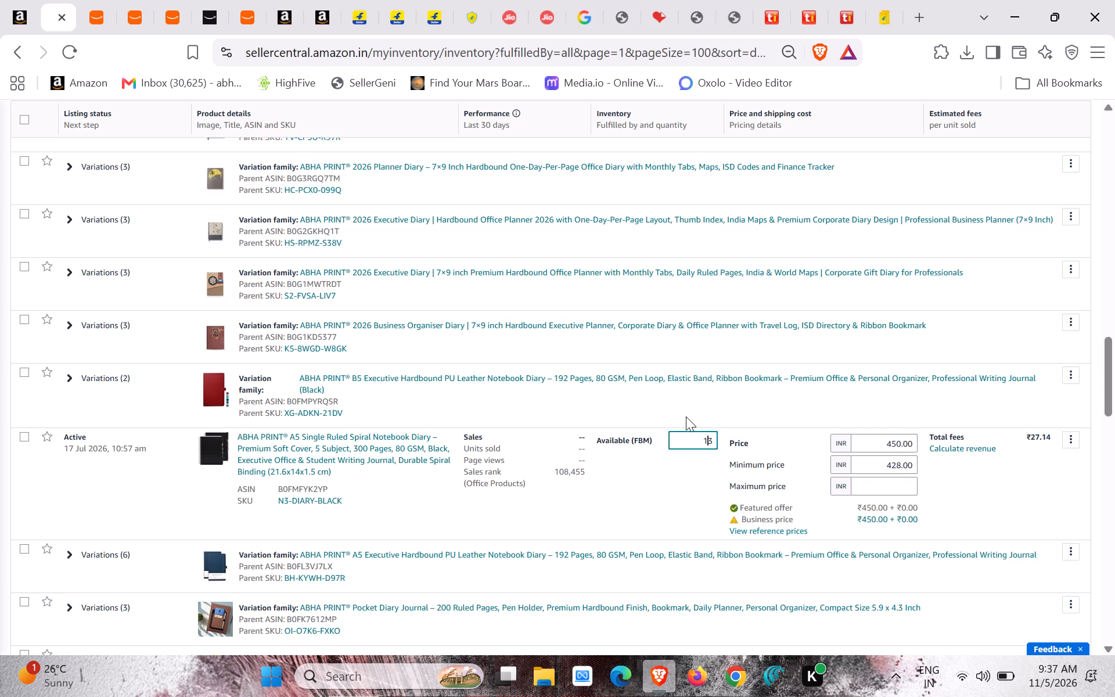
click(686, 415)
click(613, 626)
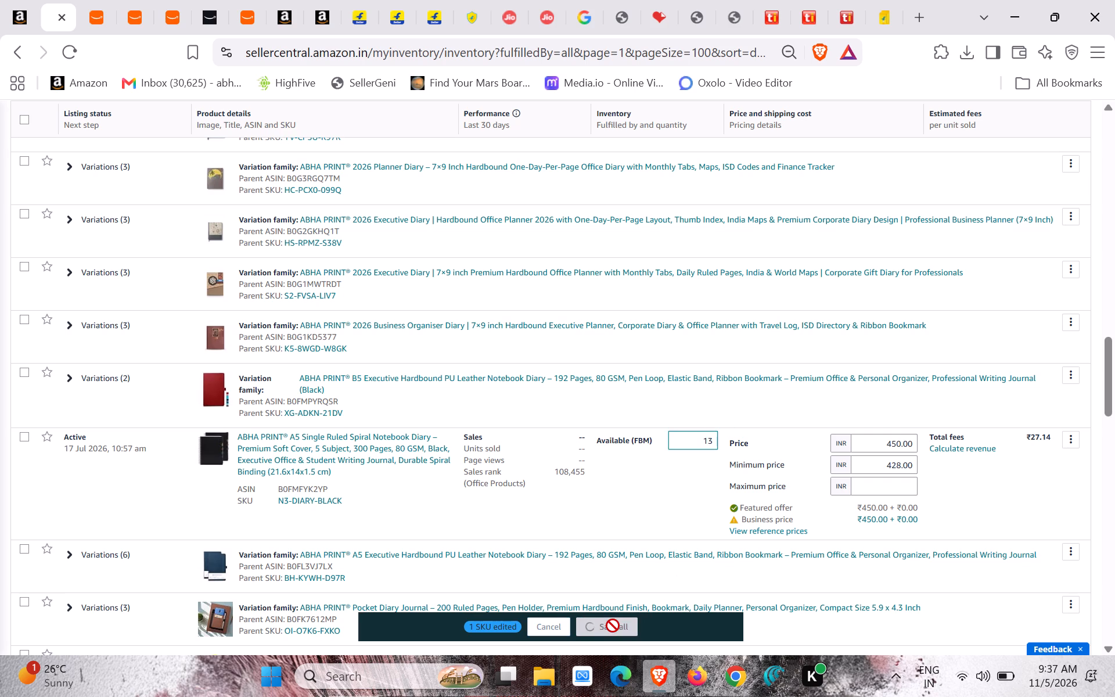
Open the A5 spiral notebook diary's Amazon product page and review its price, offers, highlights and similar products.
click(369, 458)
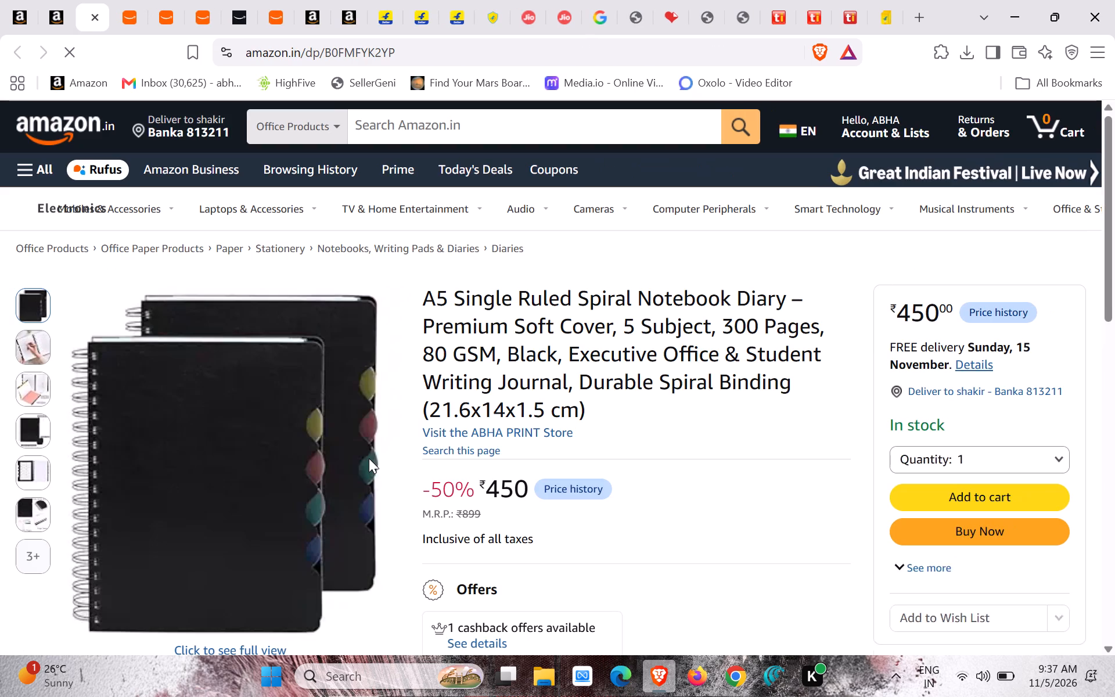
scroll(369, 458, down, 5)
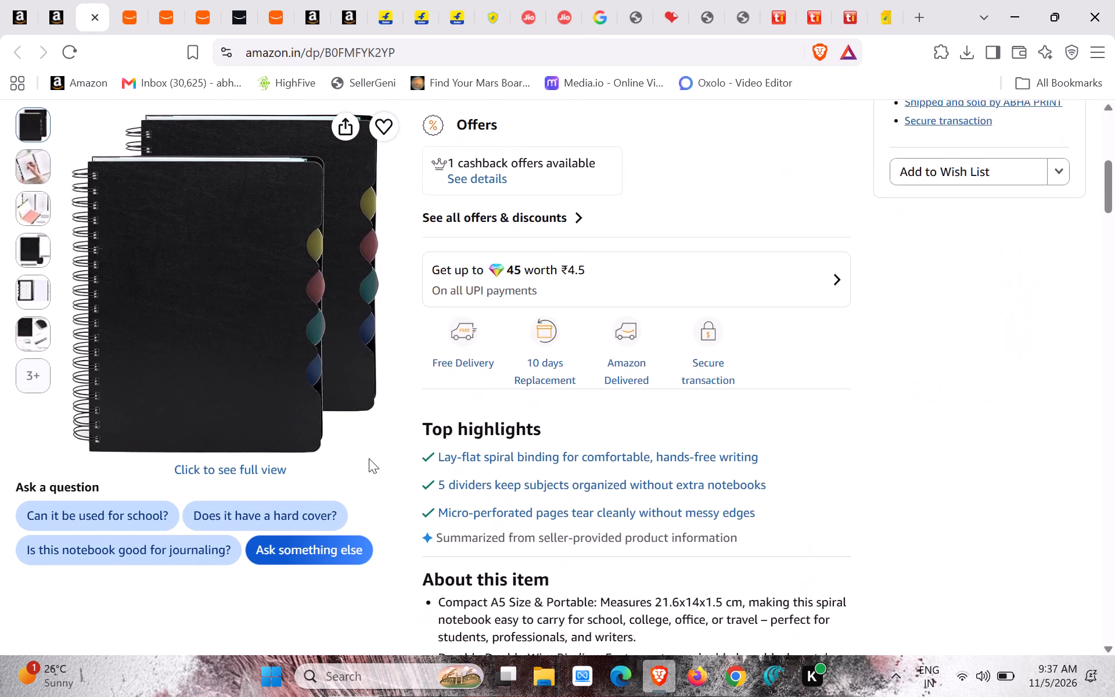
scroll(369, 458, down, 5)
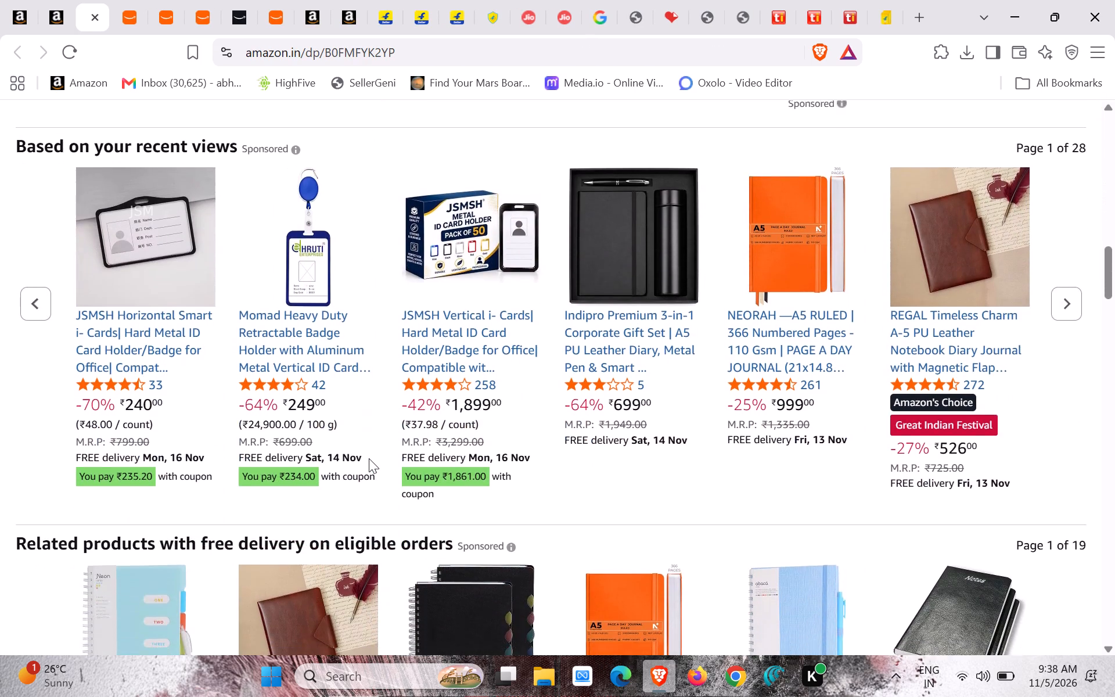
scroll(369, 458, down, 5)
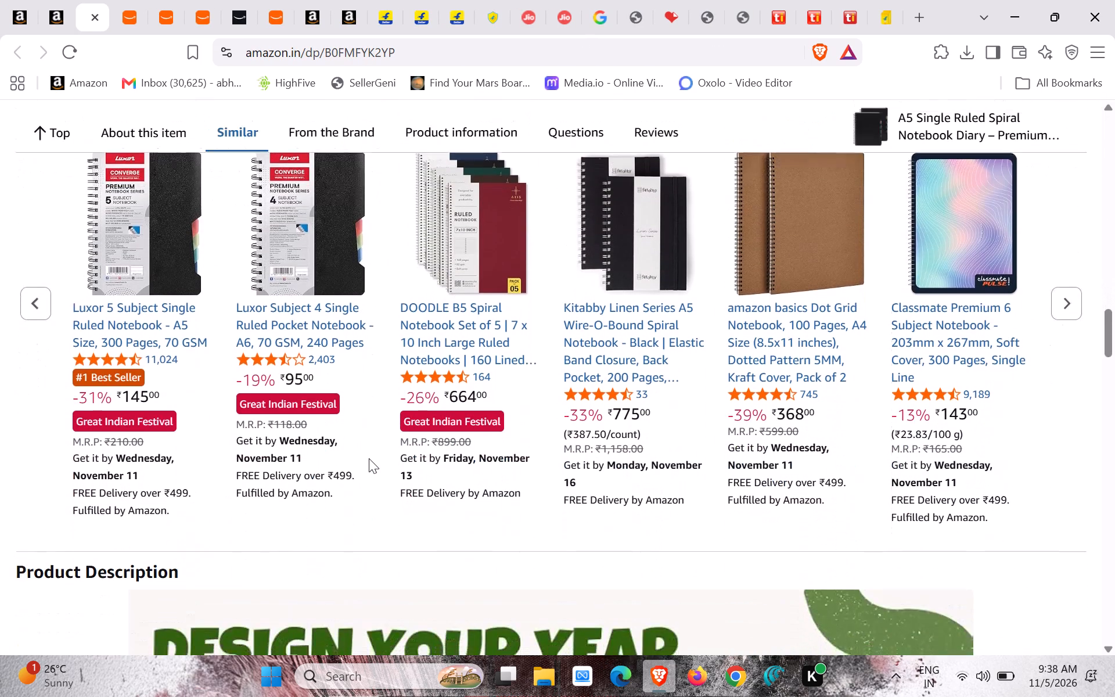
Examine the notebook's product description images, feature text, product information and customer reviews section.
scroll(369, 458, down, 4)
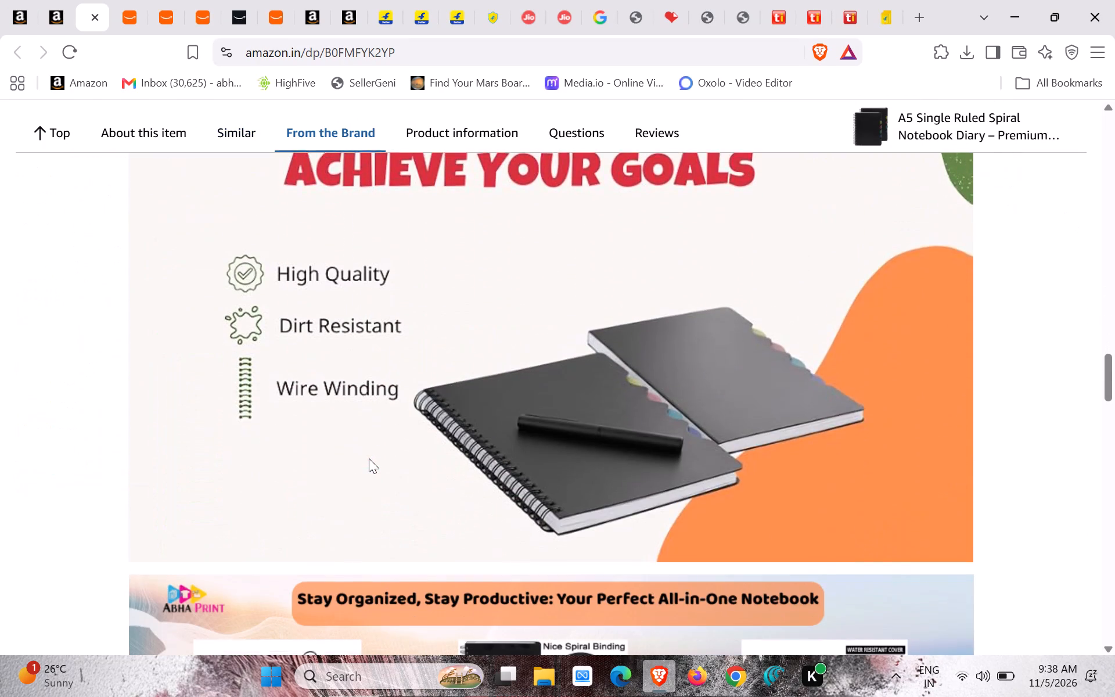
scroll(369, 458, down, 1)
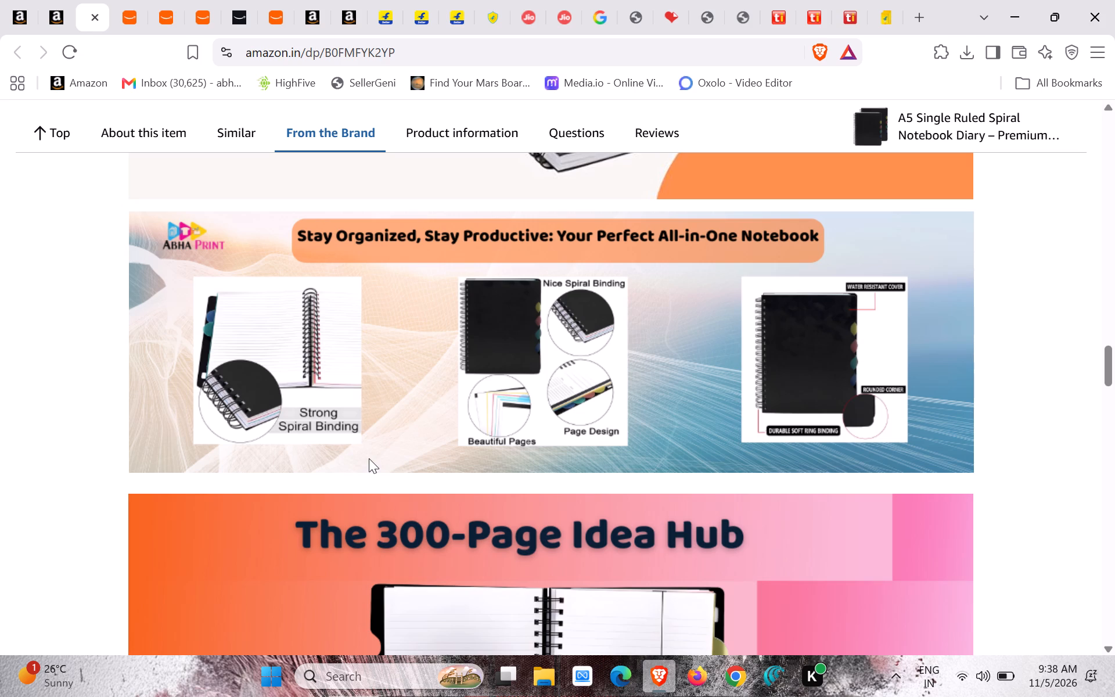
scroll(369, 458, down, 3)
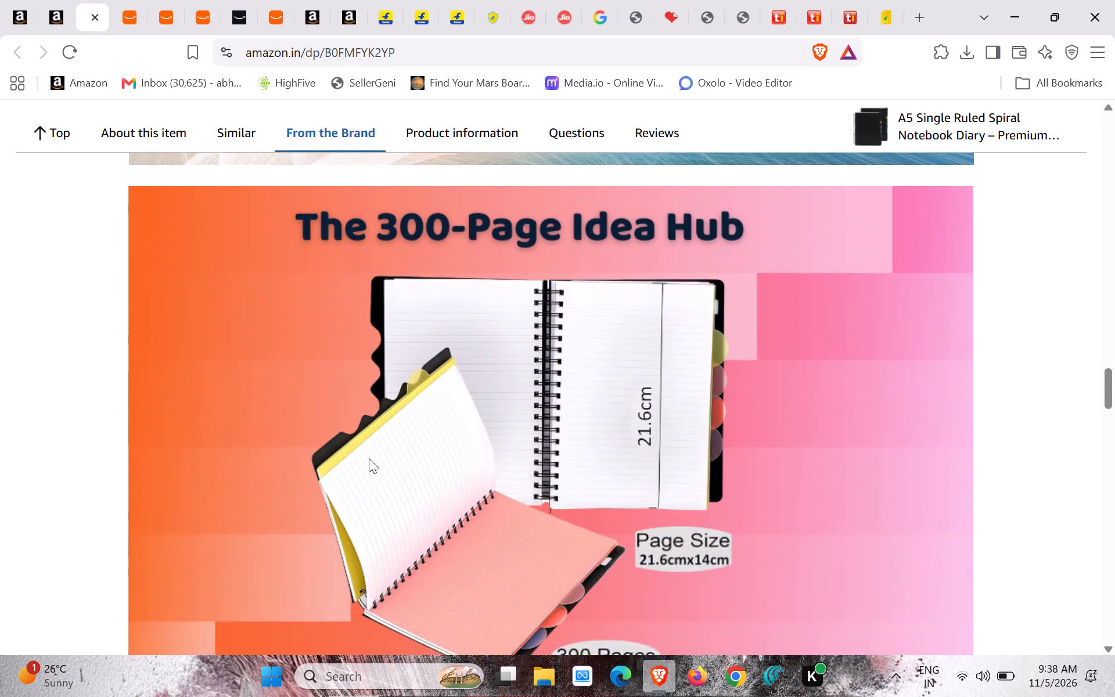
scroll(369, 458, down, 7)
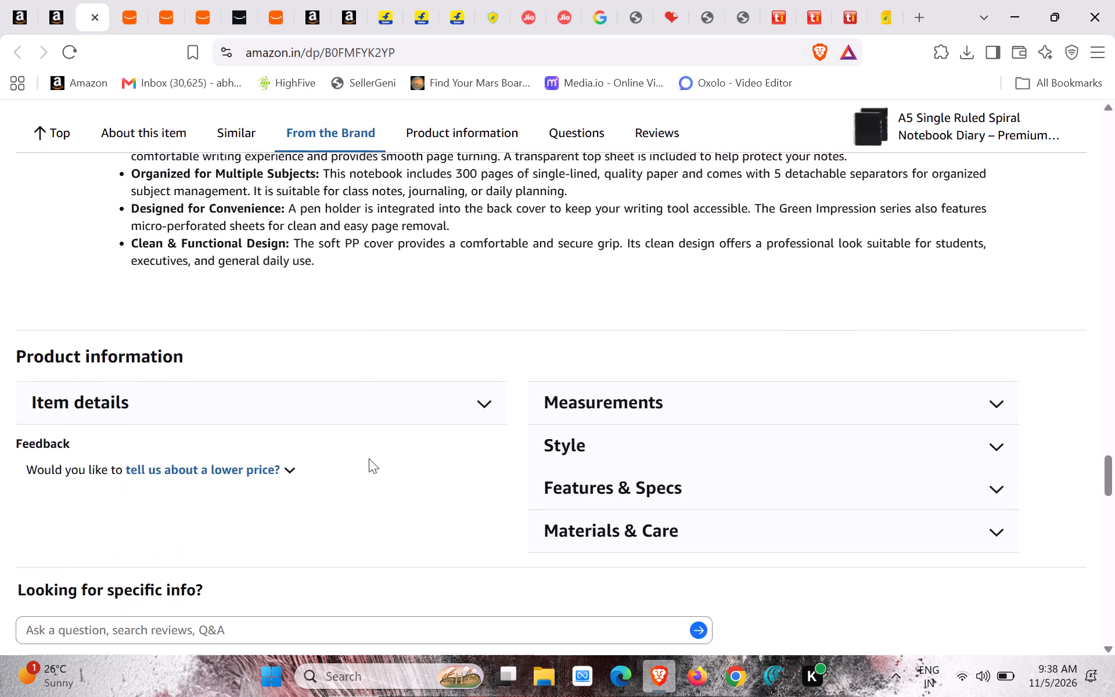
scroll(369, 458, down, 7)
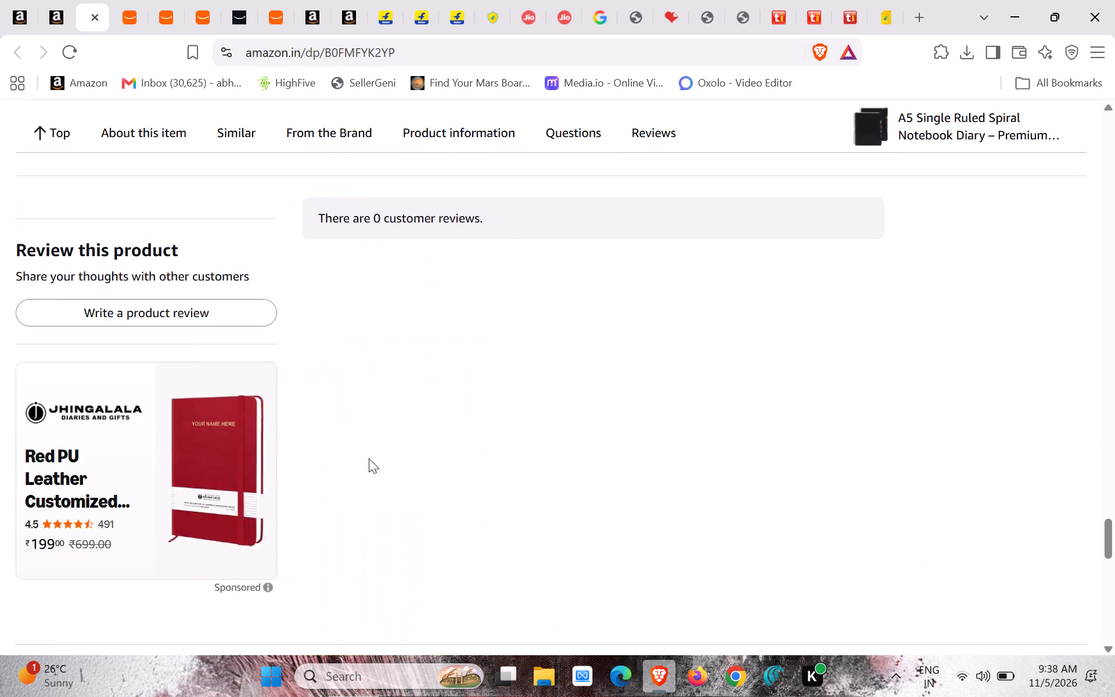
Browse the page's office product best sellers, browsing-based recommendations and product questions section.
scroll(369, 458, down, 4)
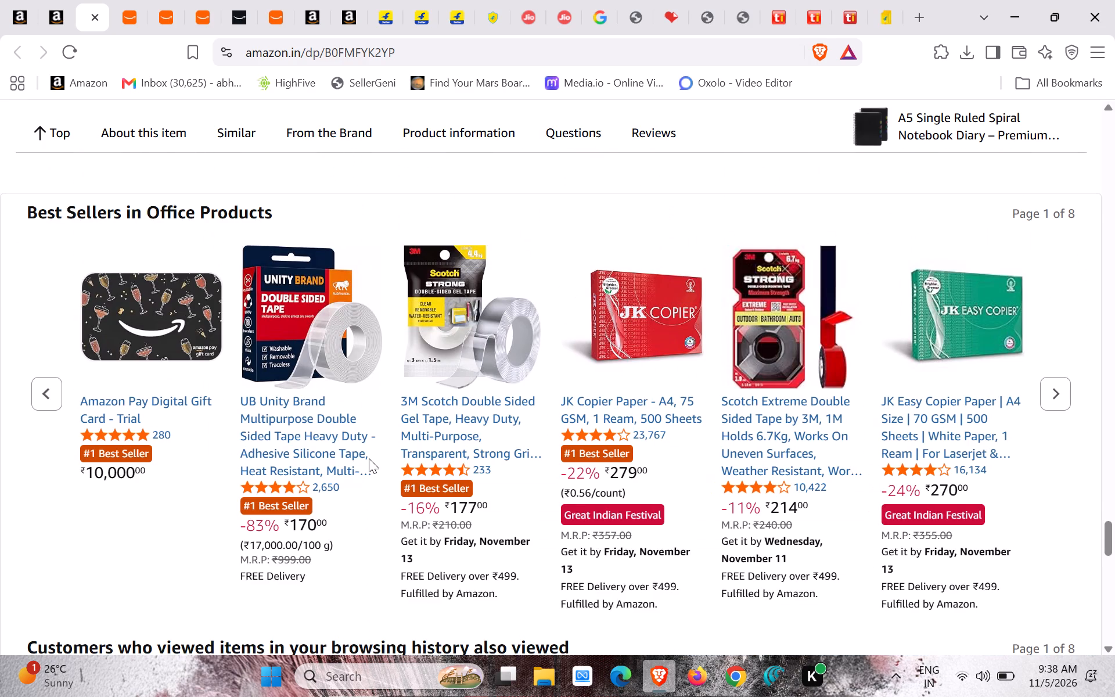
scroll(369, 458, down, 4)
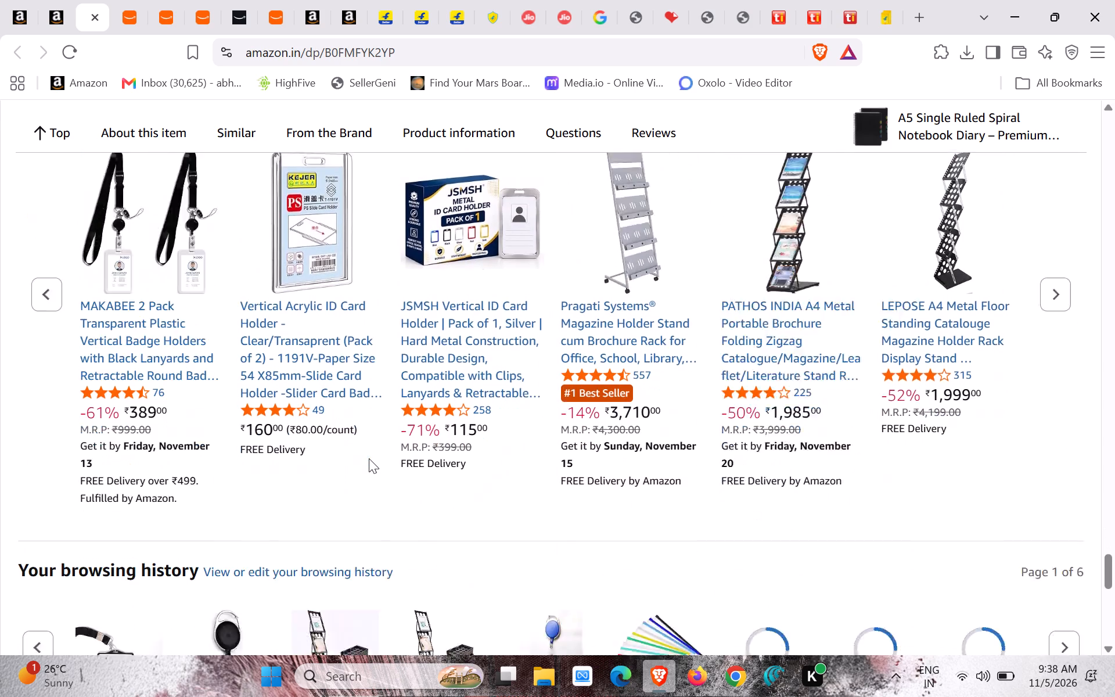
scroll(369, 458, down, 1)
scroll(369, 458, up, 2)
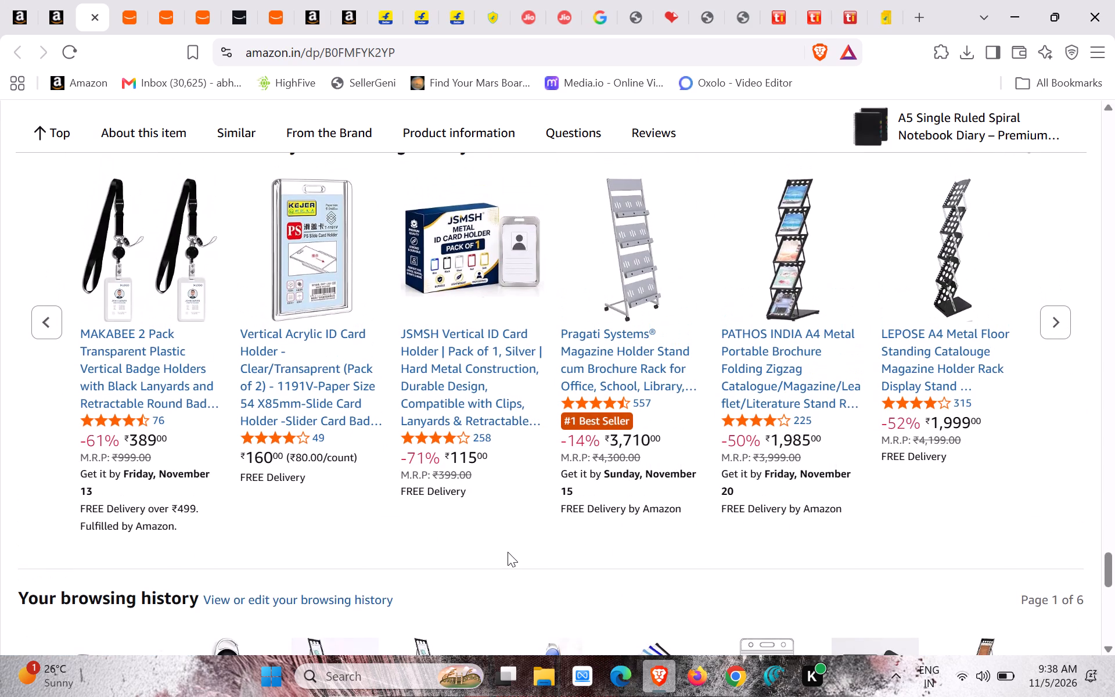
scroll(508, 552, up, 3)
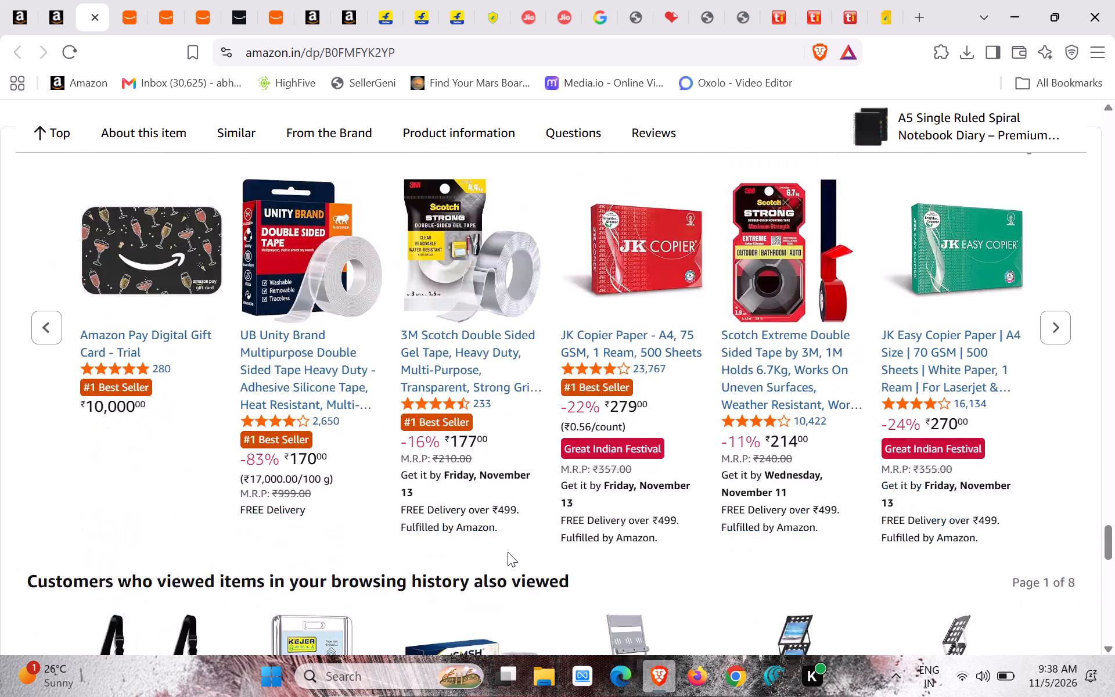
scroll(508, 552, up, 7)
scroll(508, 552, down, 6)
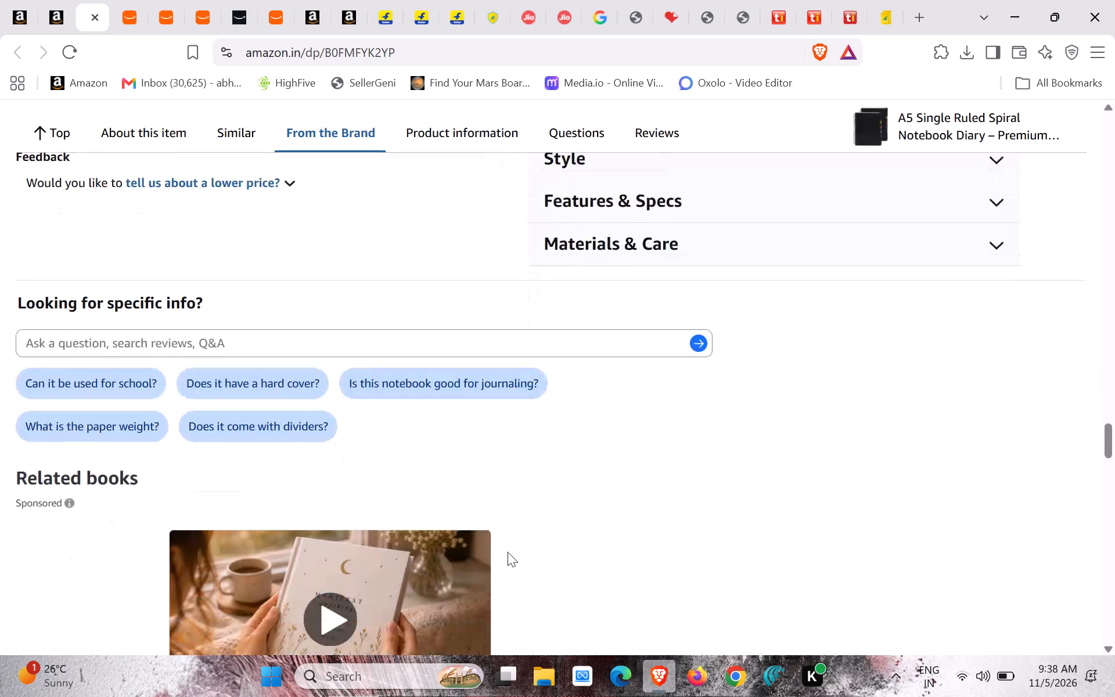
scroll(508, 552, down, 1)
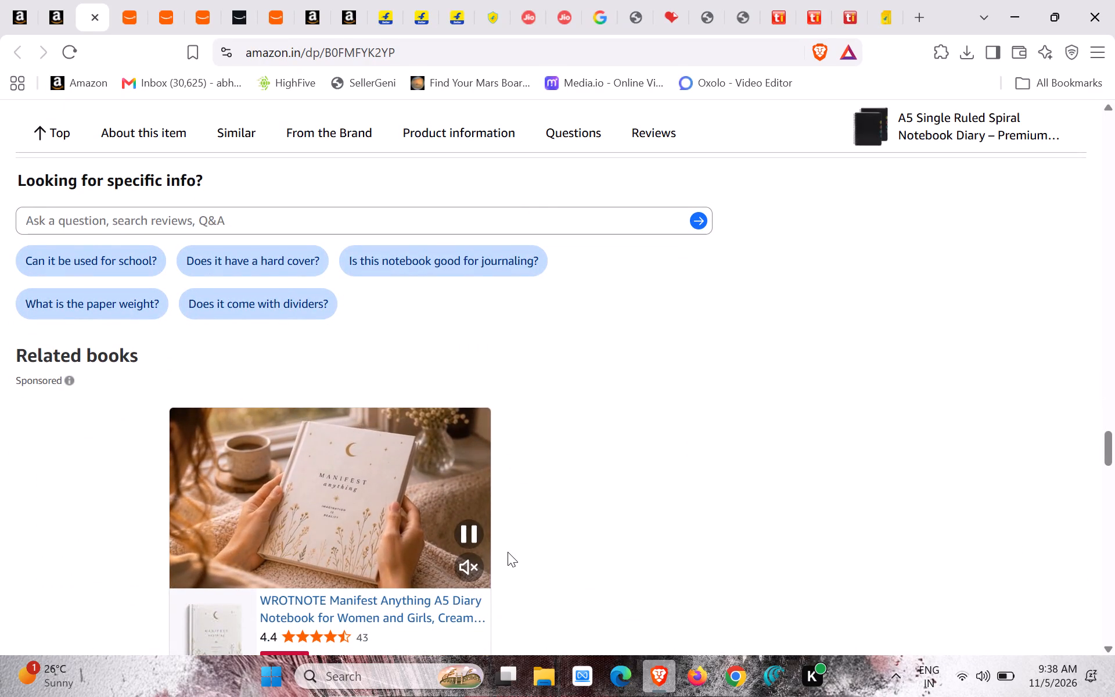
Recheck the notebook's description, brand images and competing notebooks, and close its product page.
scroll(508, 552, up, 3)
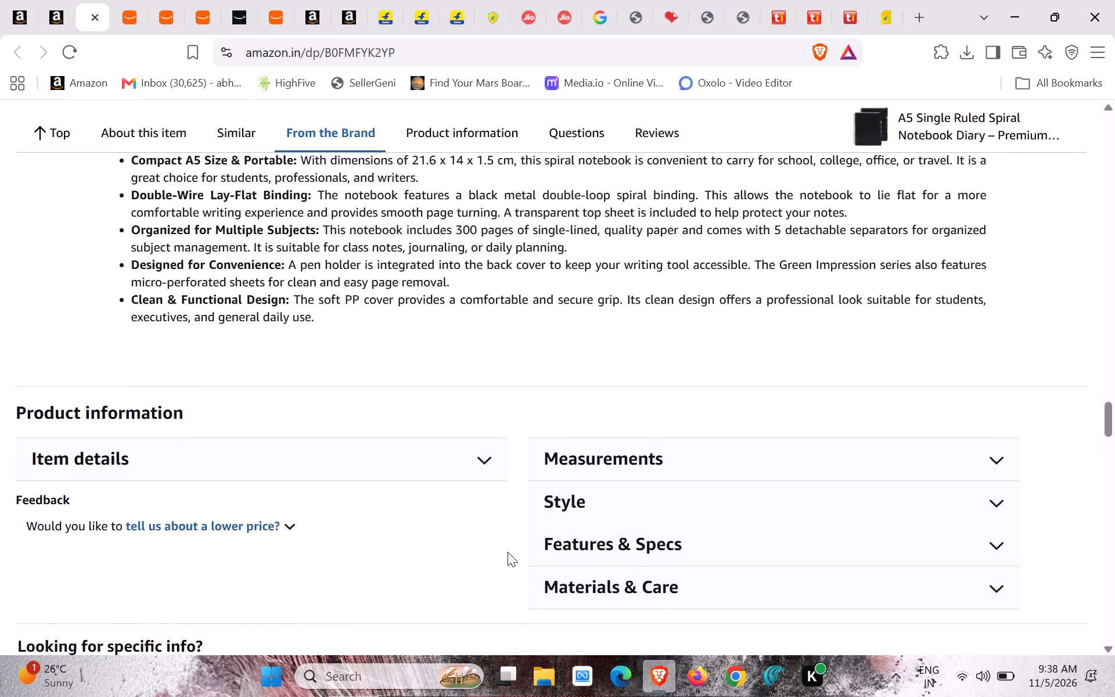
scroll(508, 552, up, 6)
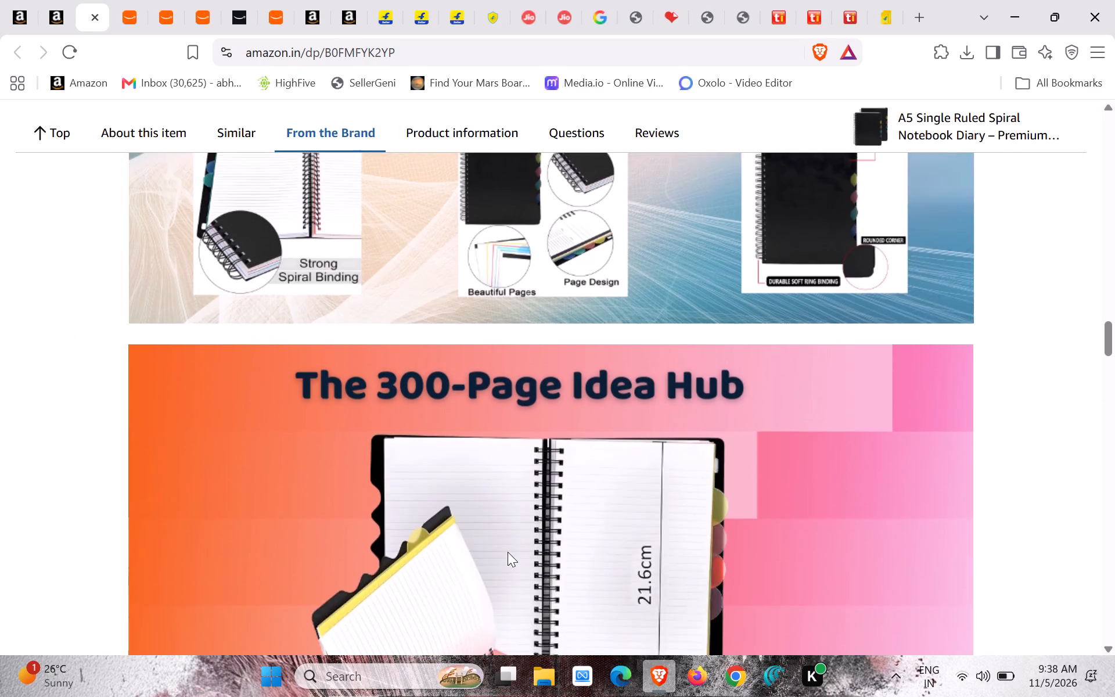
scroll(508, 552, up, 1)
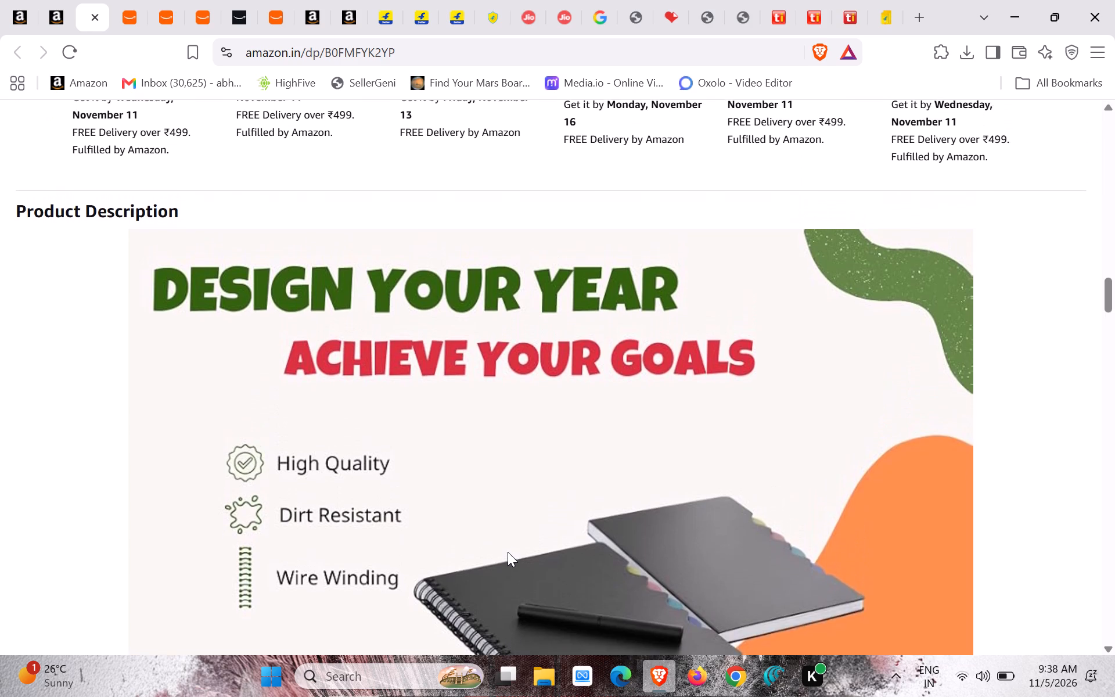
scroll(508, 552, up, 3)
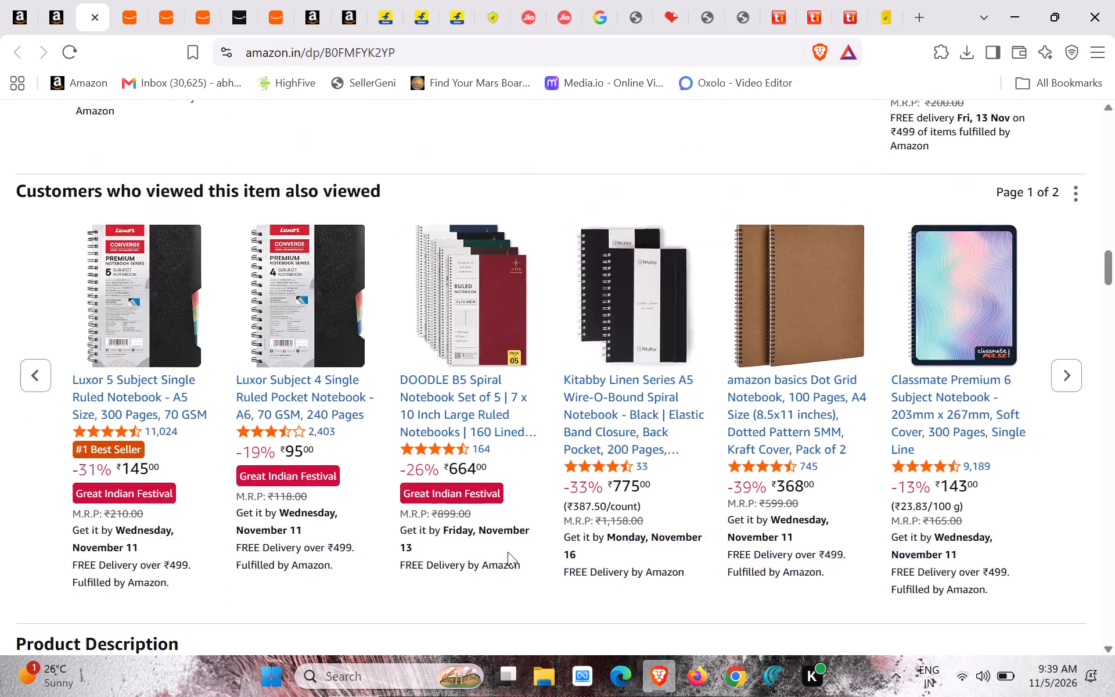
scroll(508, 552, up, 7)
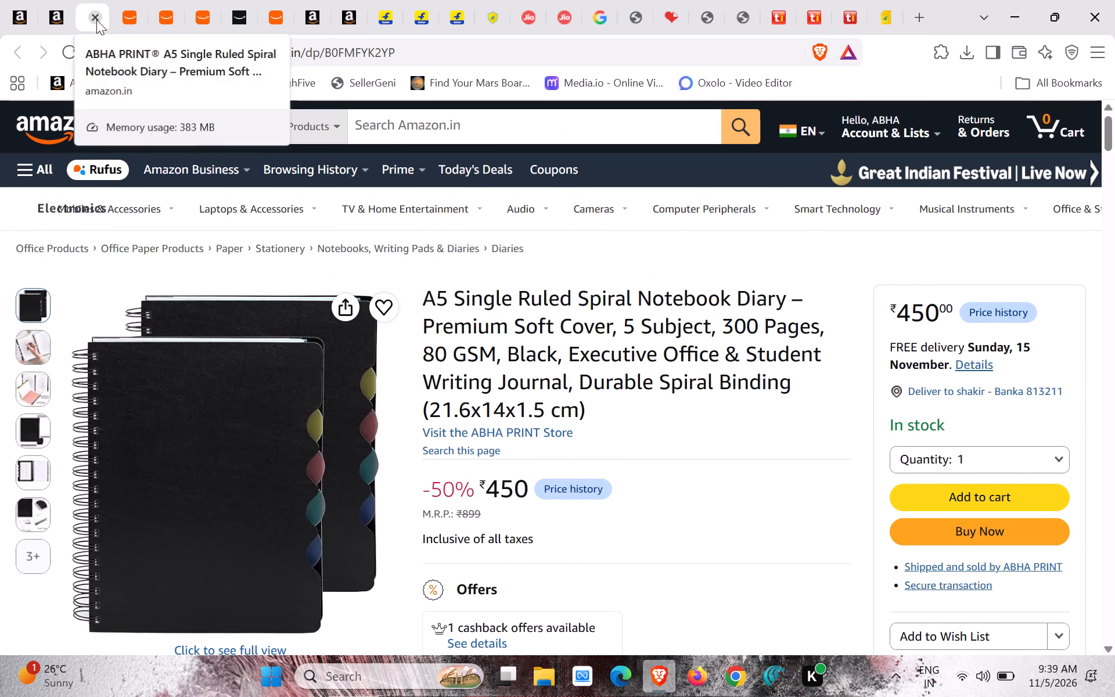
click(96, 20)
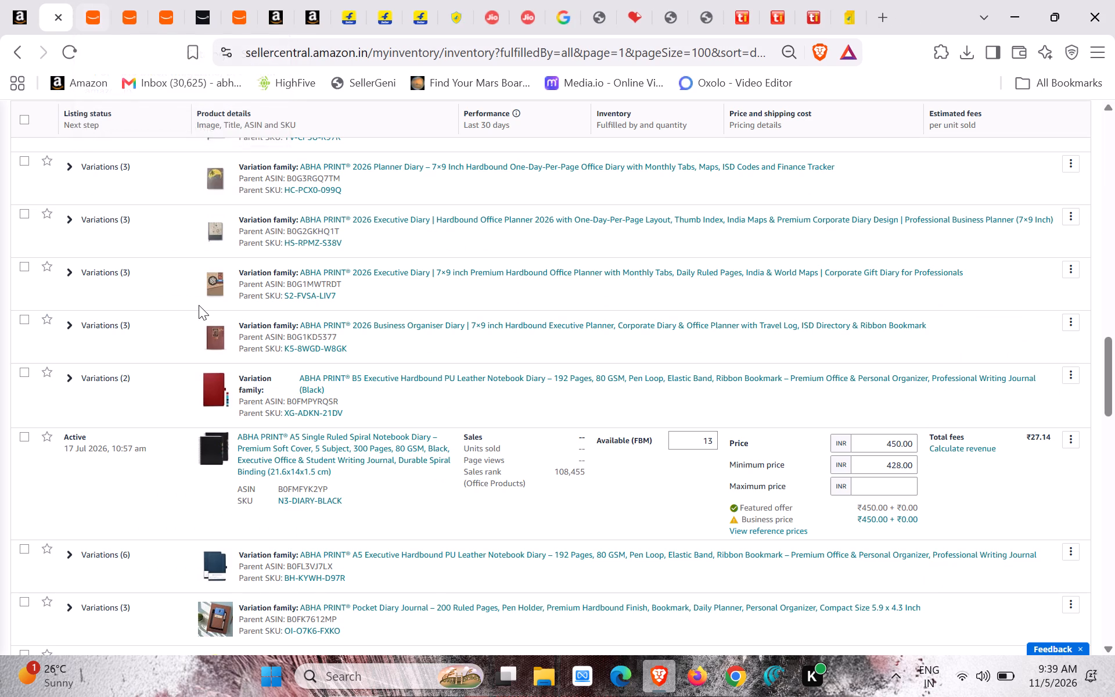
Look over the newest listings at the beginning of ABHA PRINT's inventory list.
scroll(199, 305, up, 11)
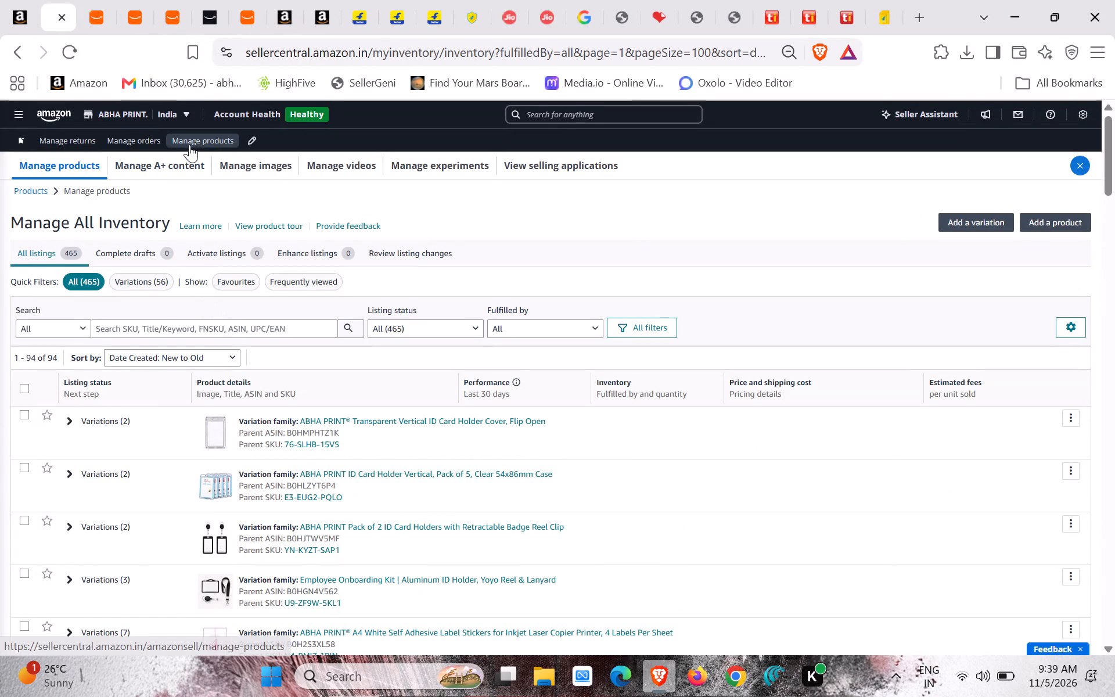
scroll(404, 500, down, 2)
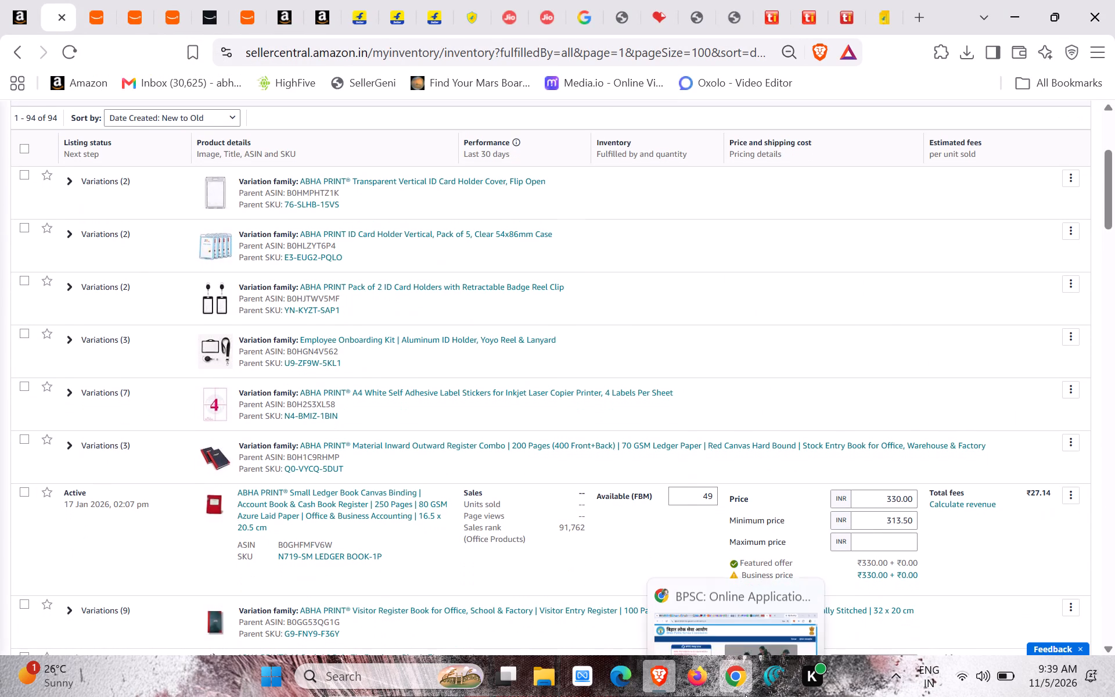
Switch to Comet, where ShagunTrends' Seller Central home dashboard is open.
click(744, 688)
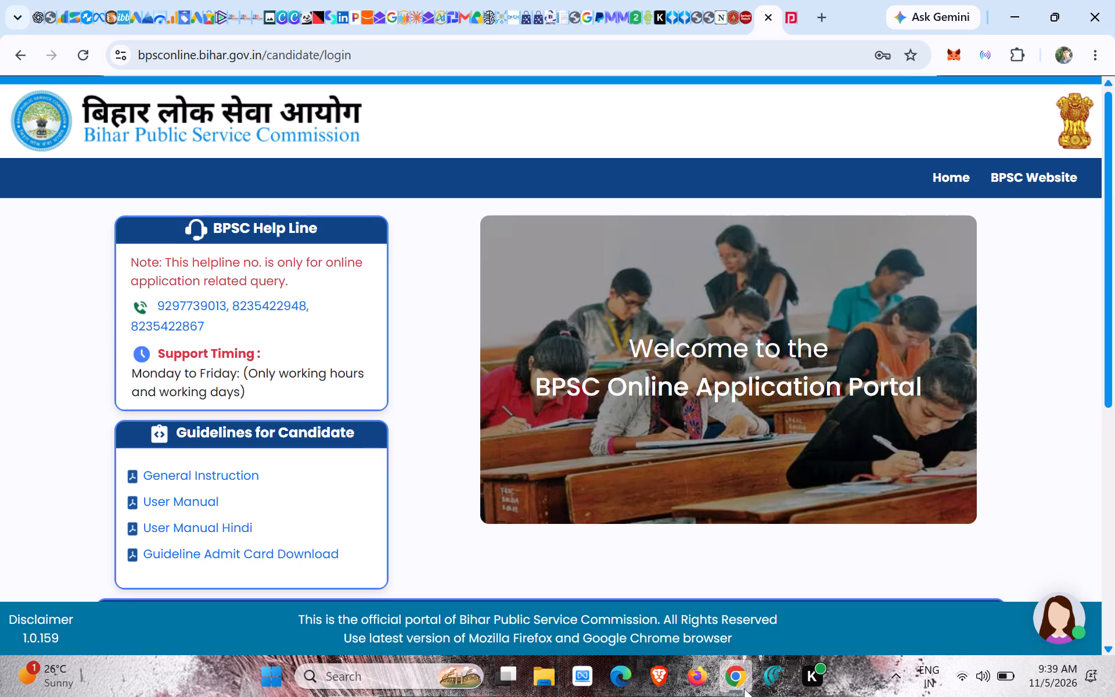
click(768, 688)
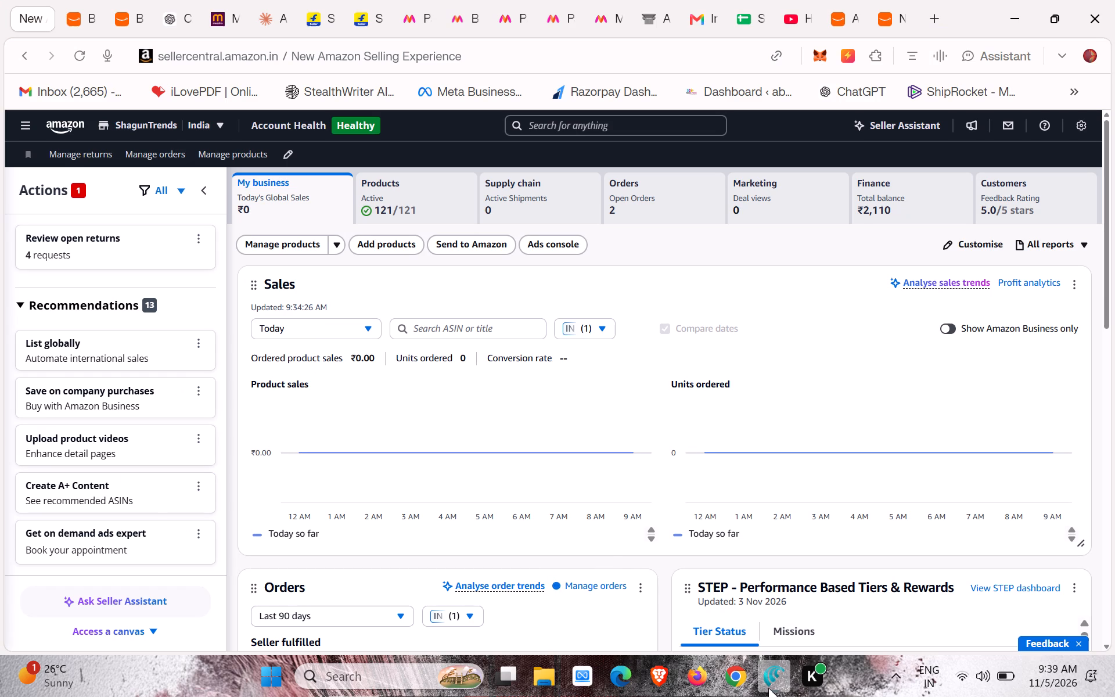
Open ShagunTrends' product inventory and look through all its listings and variation families down to the end of the list.
click(239, 159)
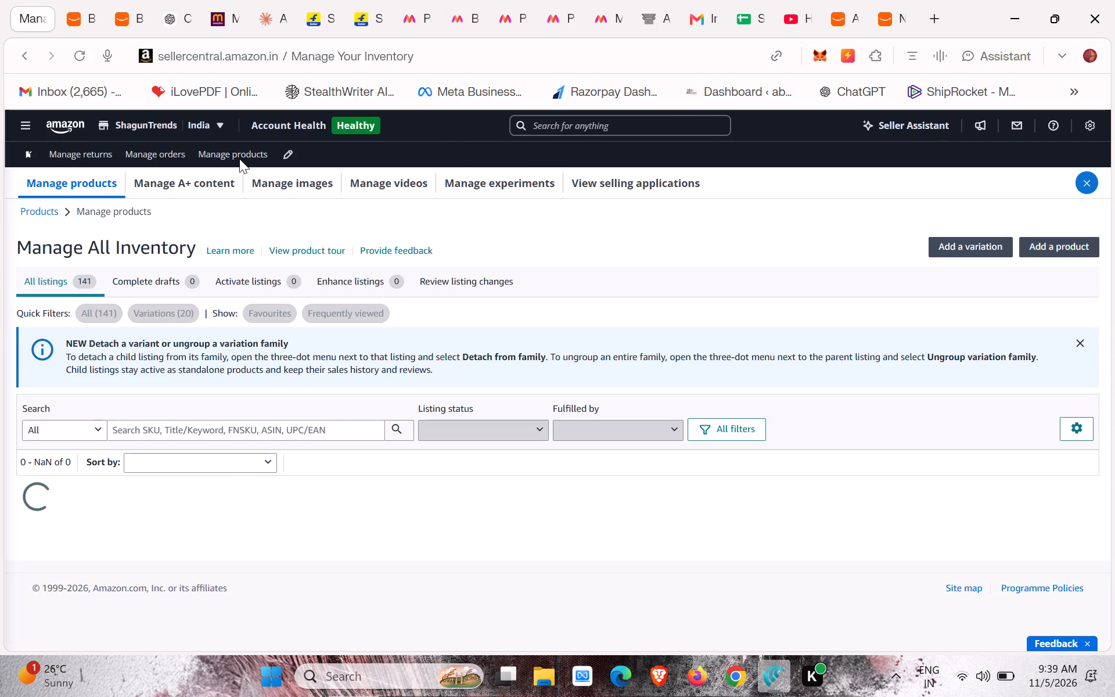
scroll(383, 407, down, 4)
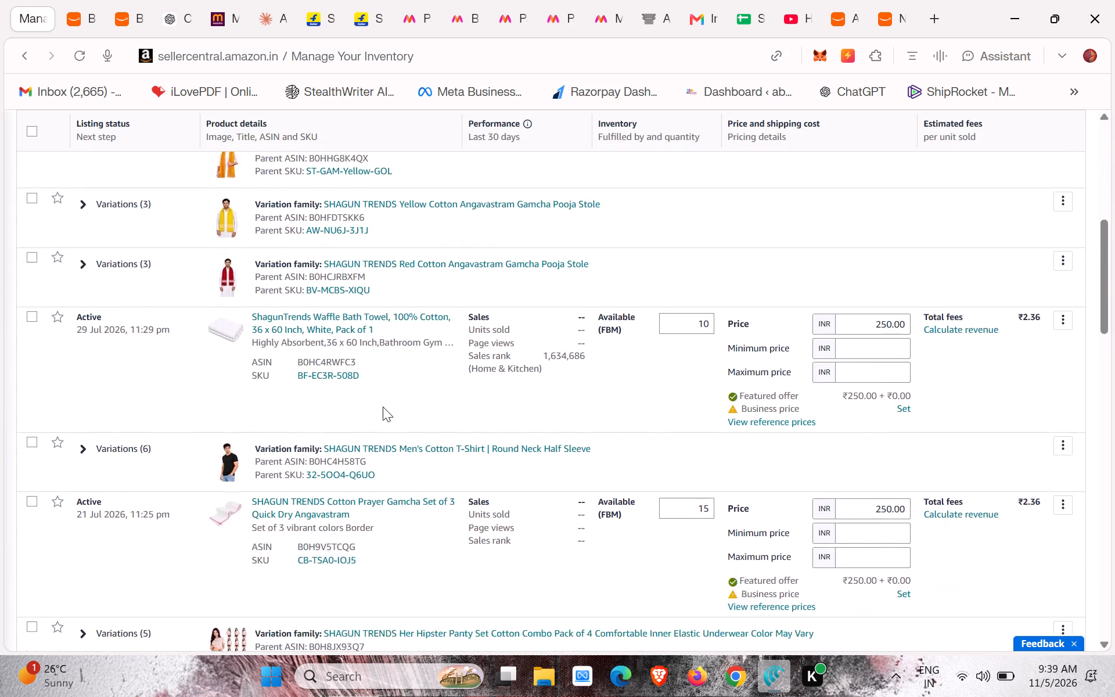
scroll(383, 407, down, 9)
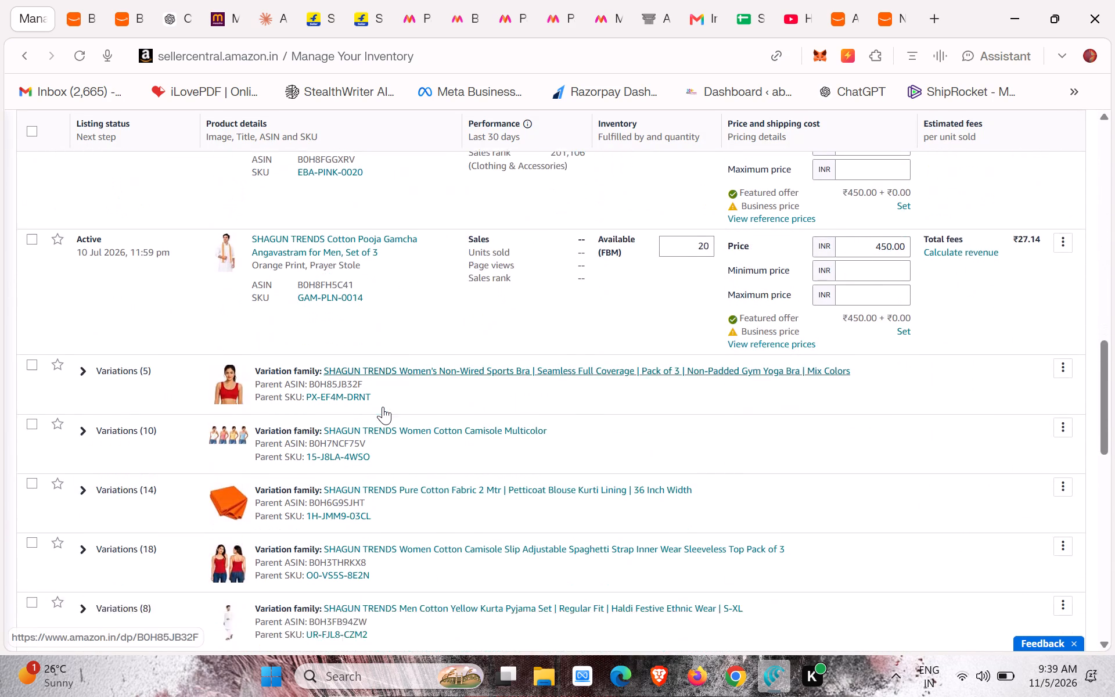
scroll(383, 407, down, 5)
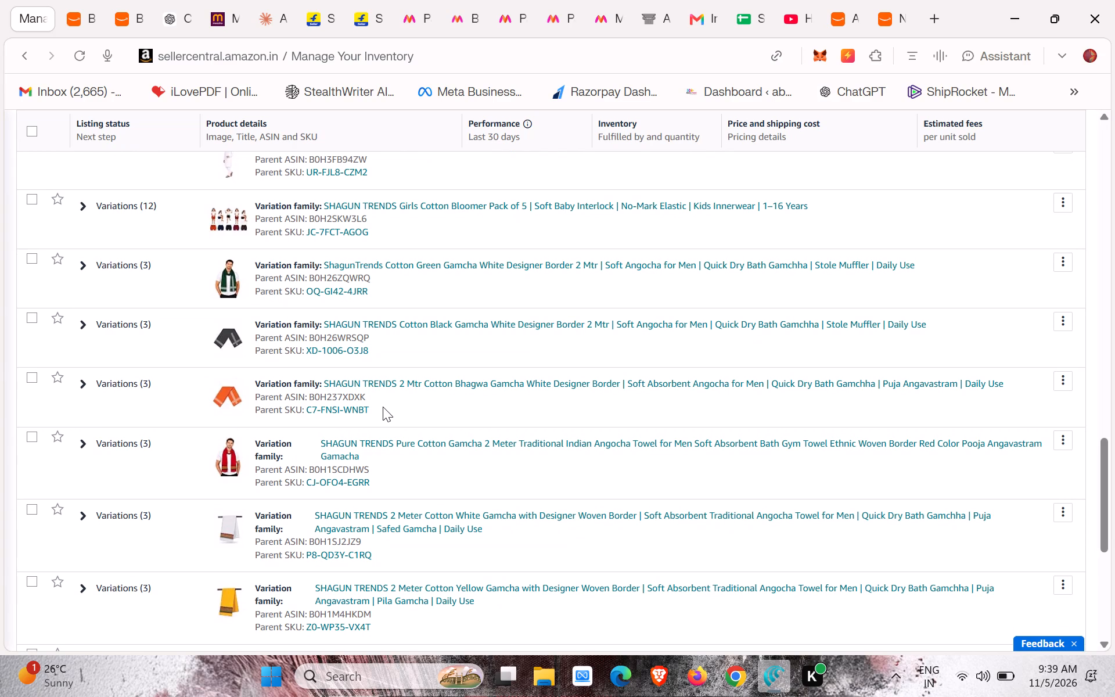
scroll(383, 407, down, 1)
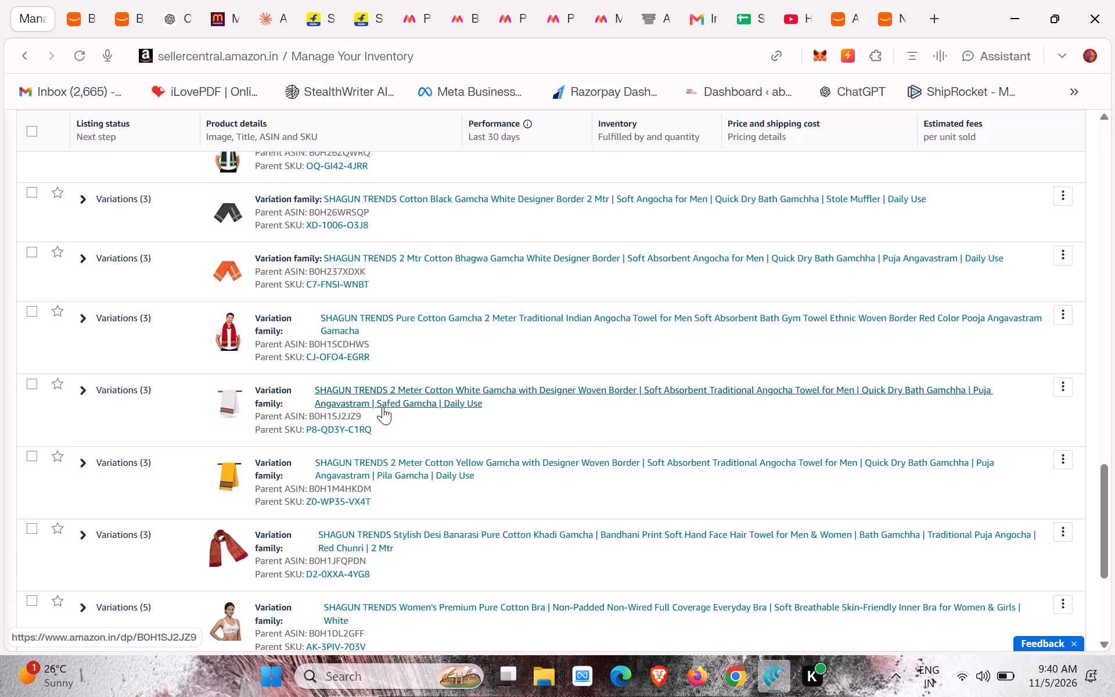
scroll(383, 407, down, 1)
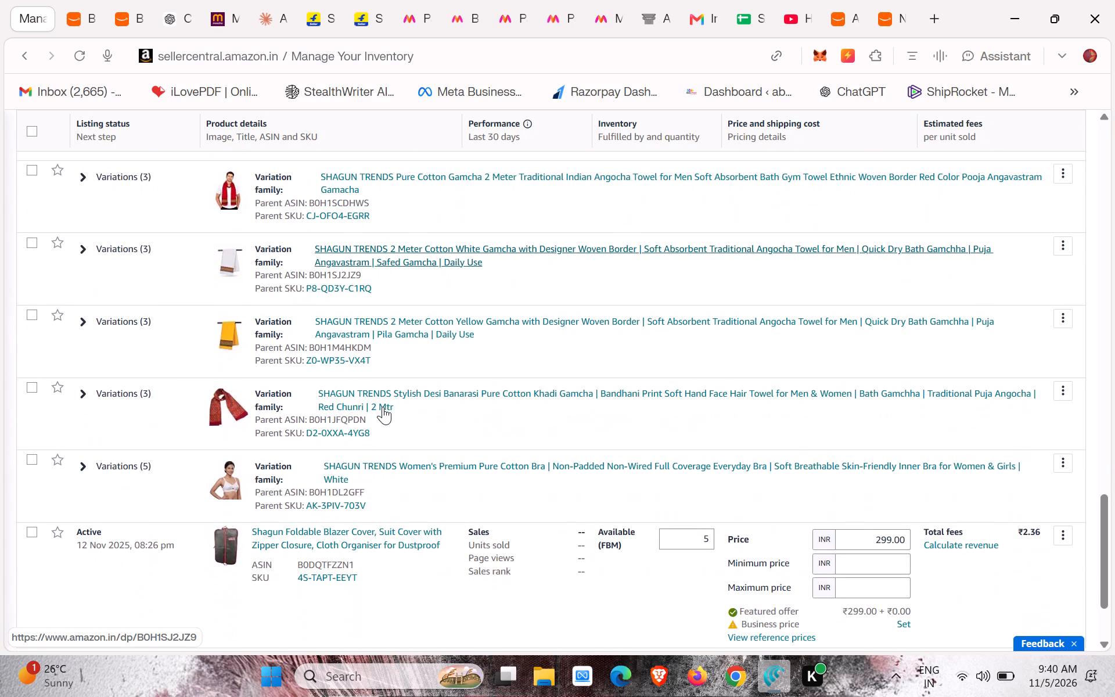
scroll(383, 407, down, 2)
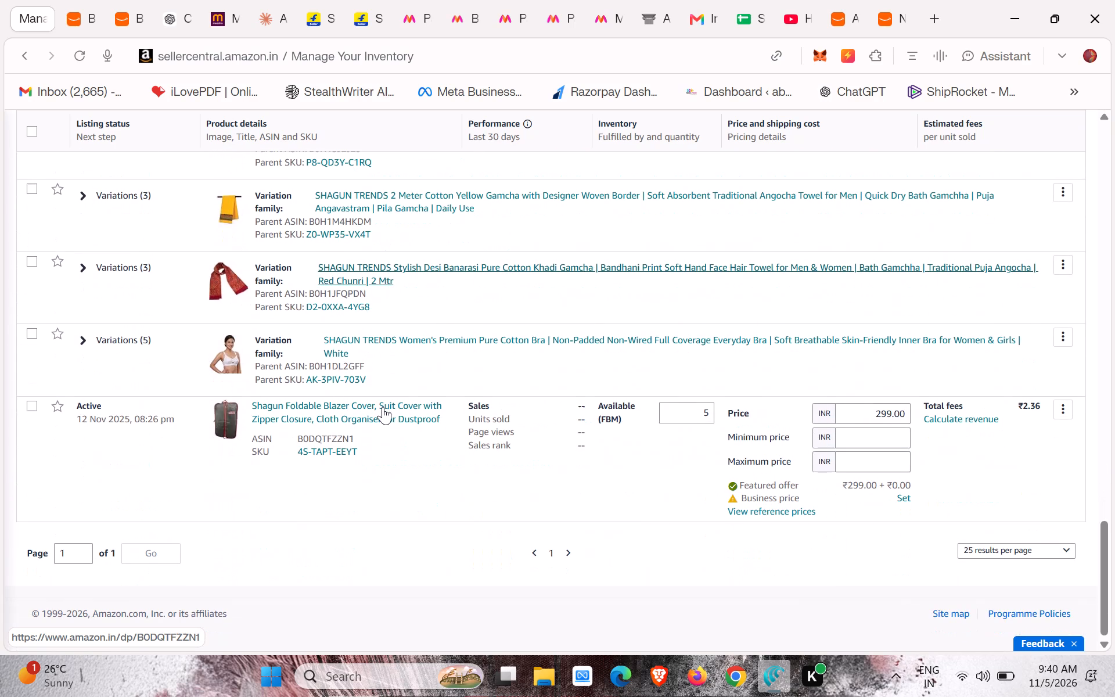
scroll(383, 407, down, 1)
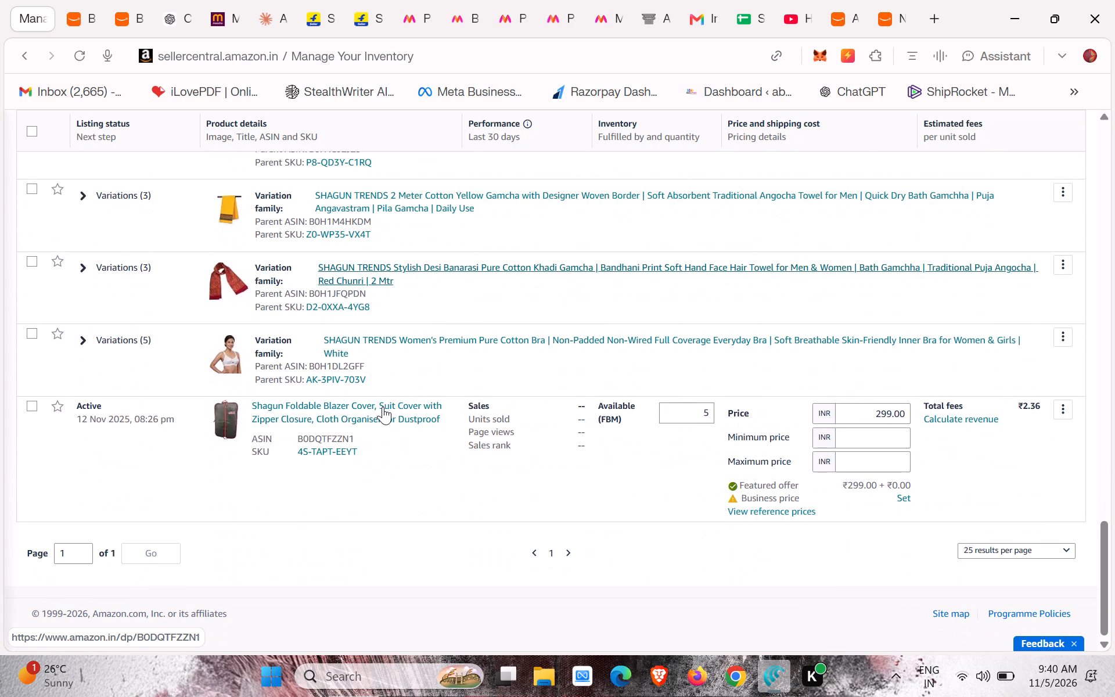